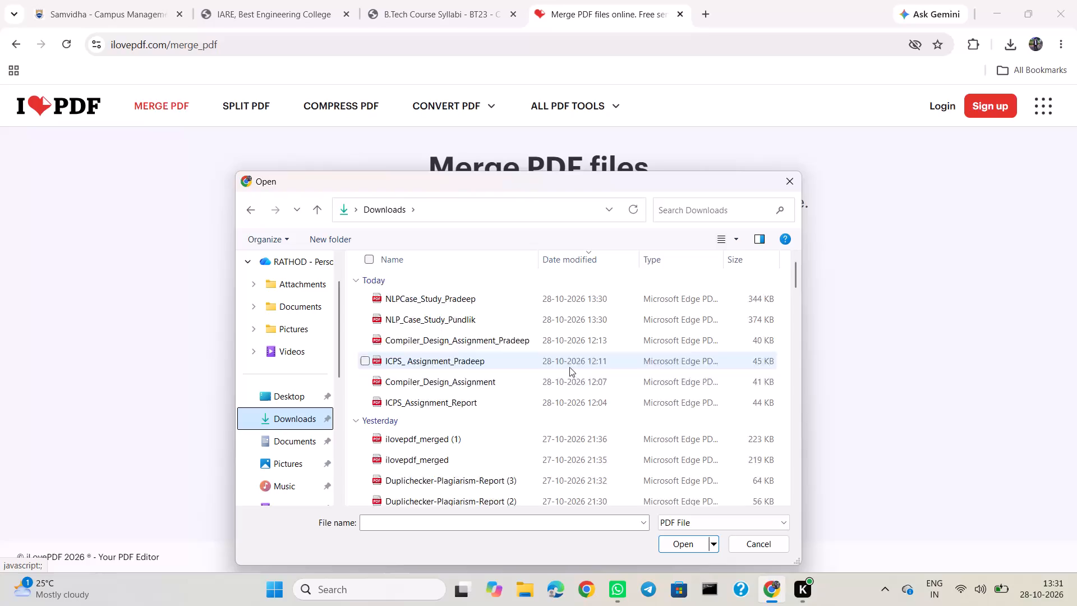
# Load Duplichecker-Plagiarism-Report (3) from the Downloads folder as the first file of the PDF merge.
pyautogui.click(497, 438)
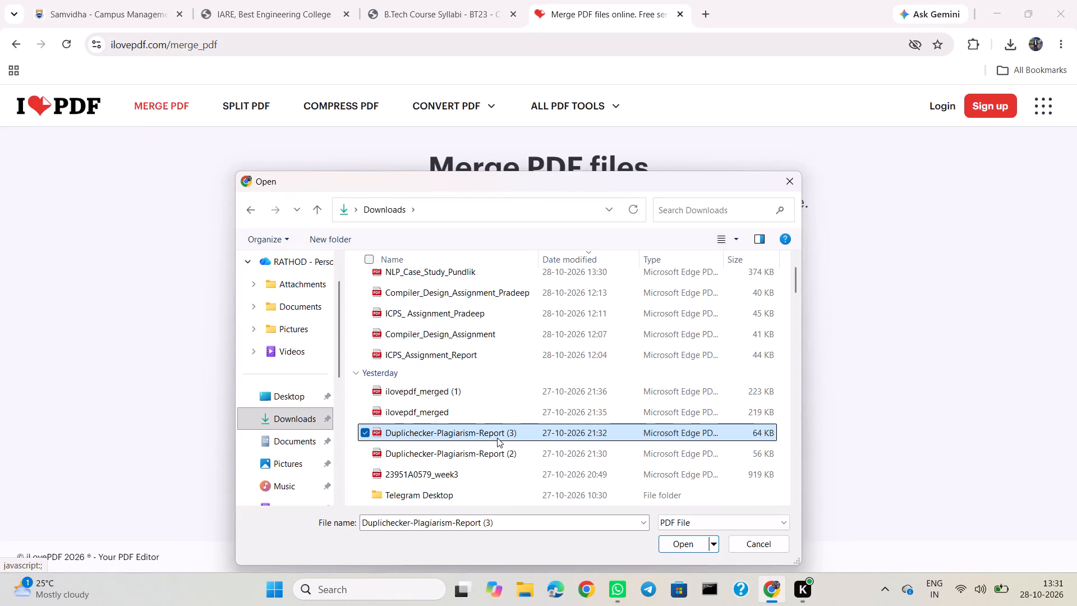
pyautogui.click(674, 539)
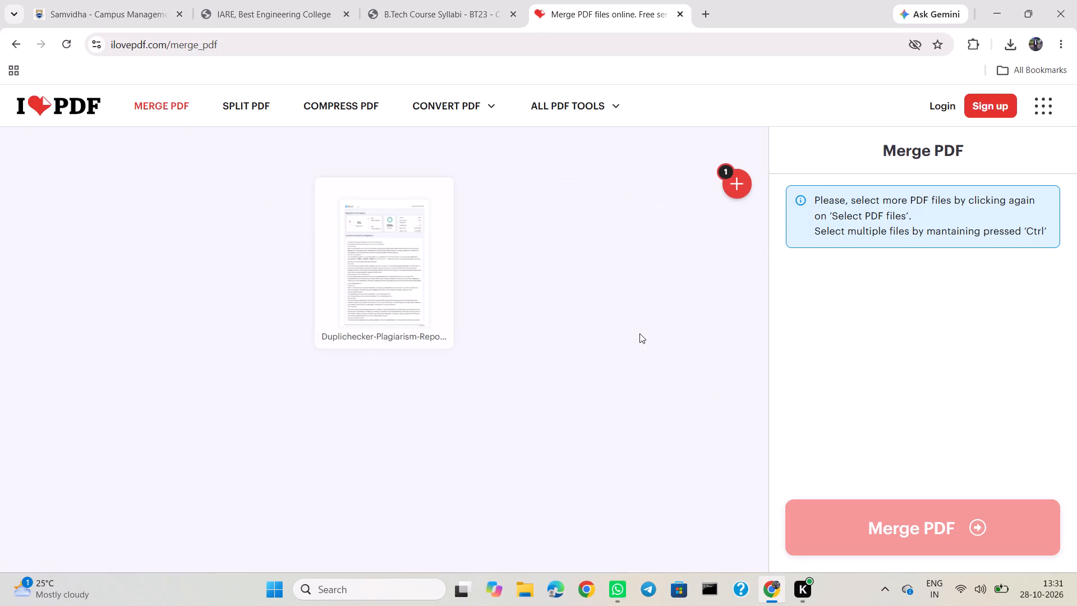
# Add ICPS_ Assignment_Pradeep from the ASSESMENT VI SEM folder as the second file of the merge.
pyautogui.click(740, 186)
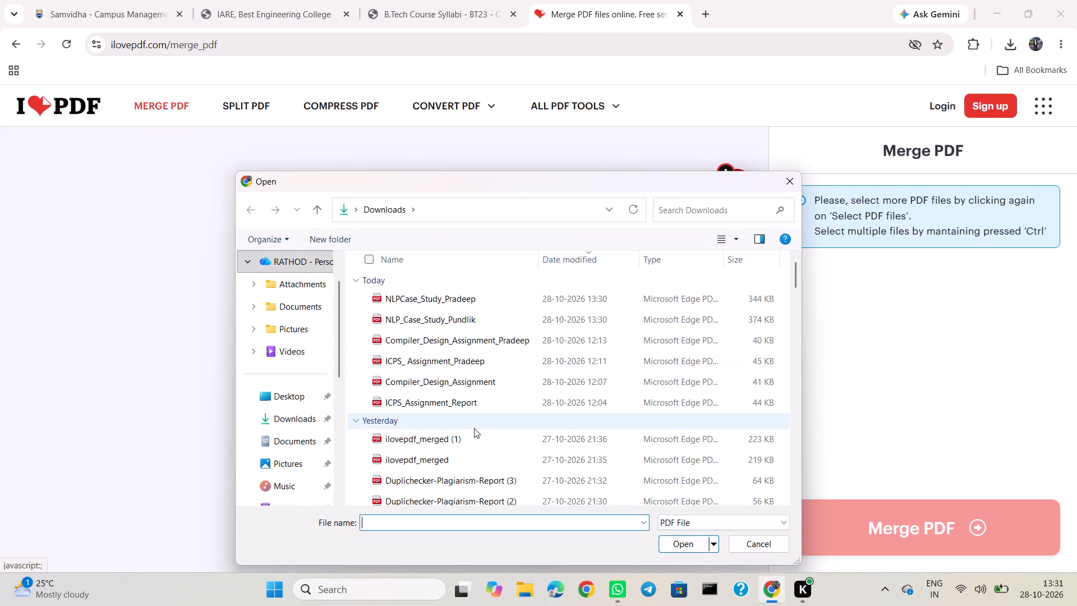
pyautogui.scroll(-1, 302, 450)
pyautogui.click(298, 458)
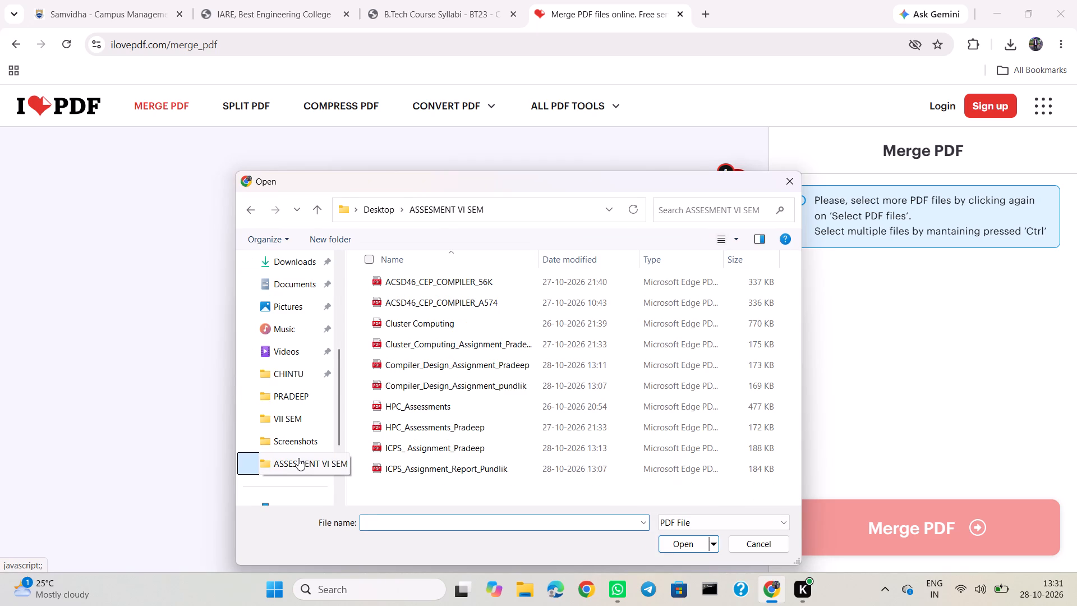
pyautogui.scroll(3, 475, 410)
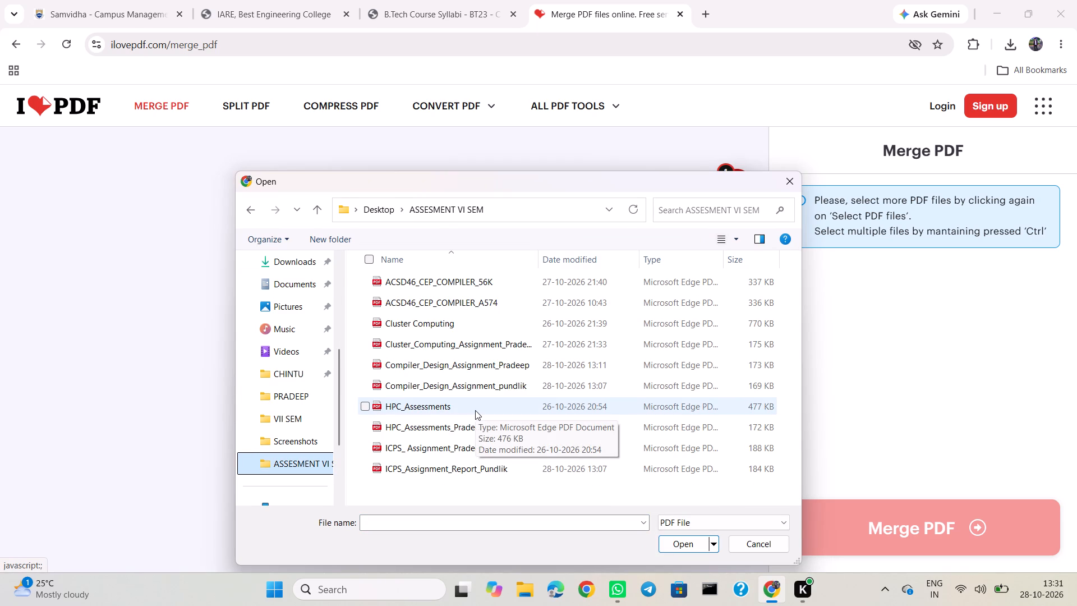
pyautogui.click(465, 448)
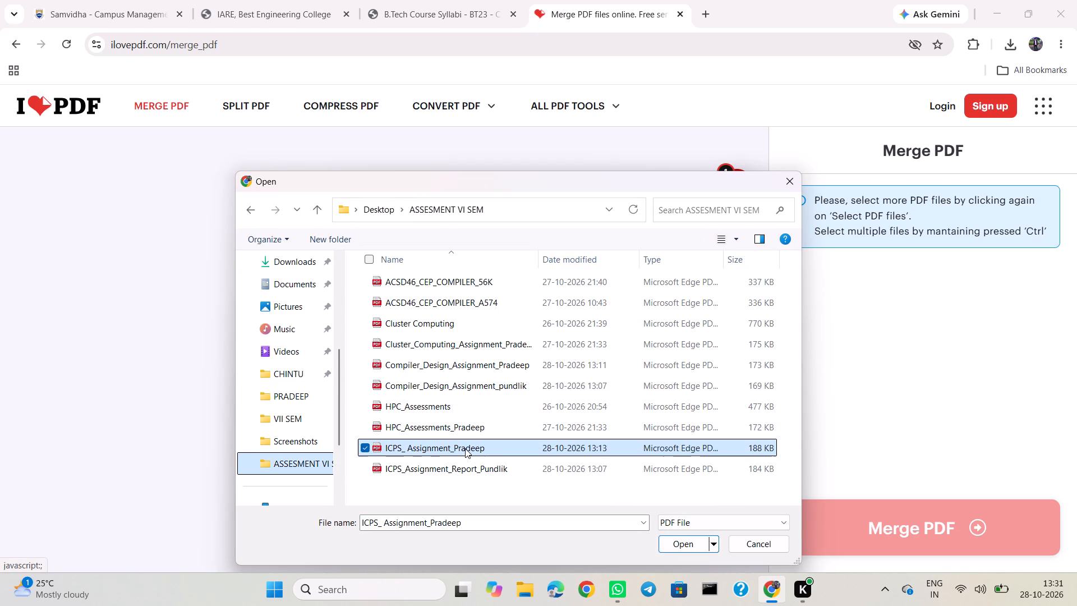
pyautogui.click(690, 543)
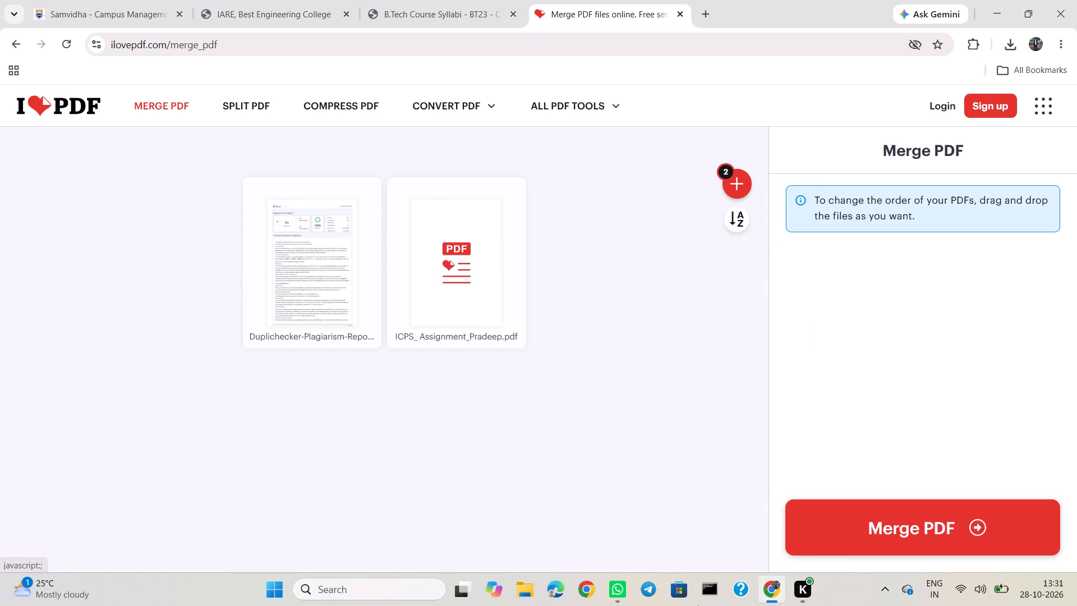
pyautogui.click(848, 541)
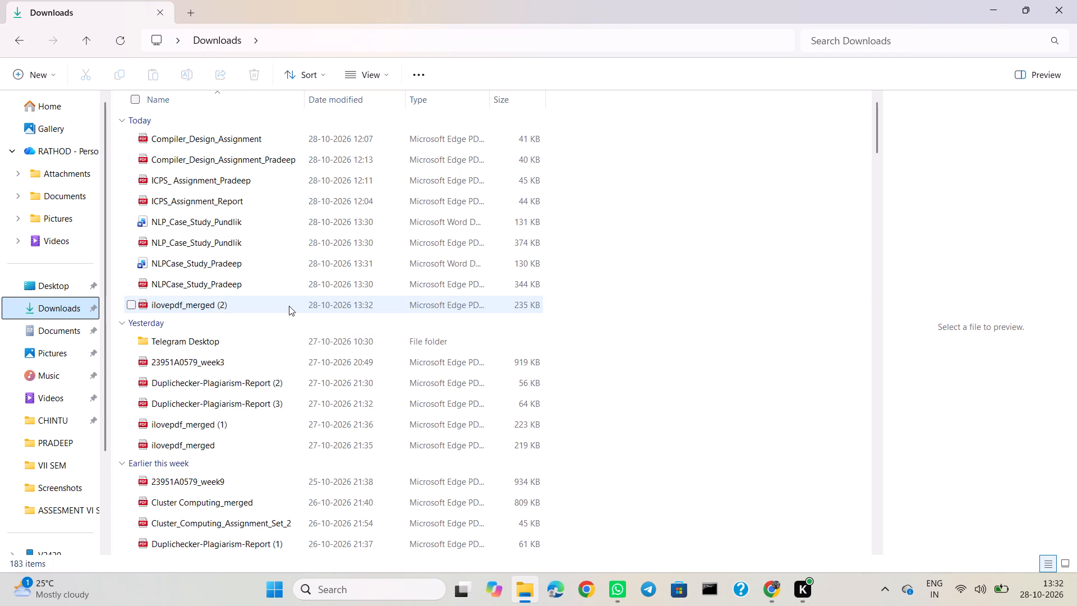
pyautogui.click(289, 306)
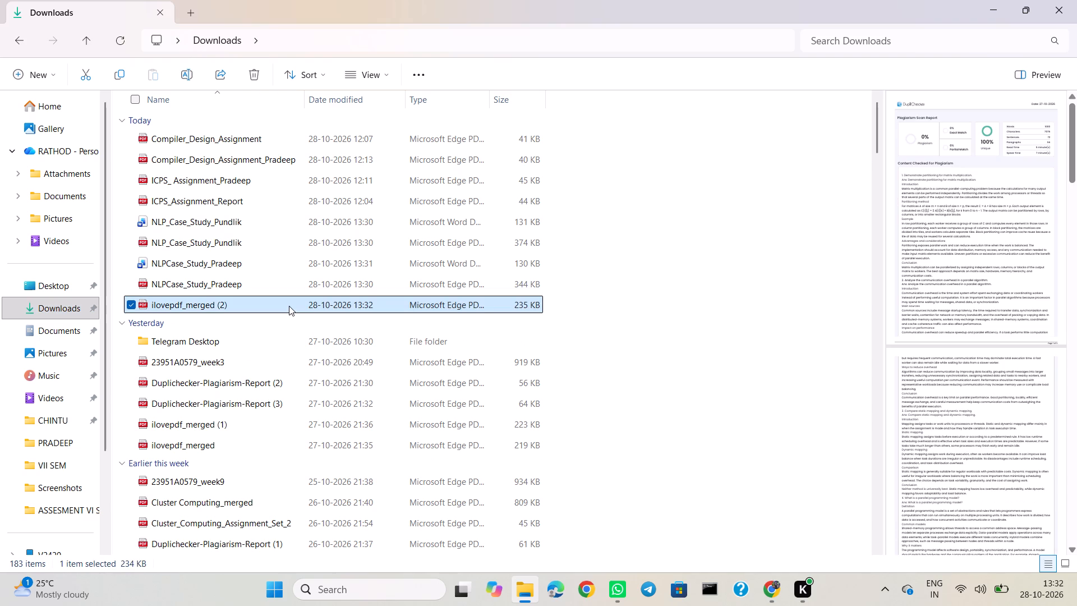
pyautogui.scroll(-4, 938, 389)
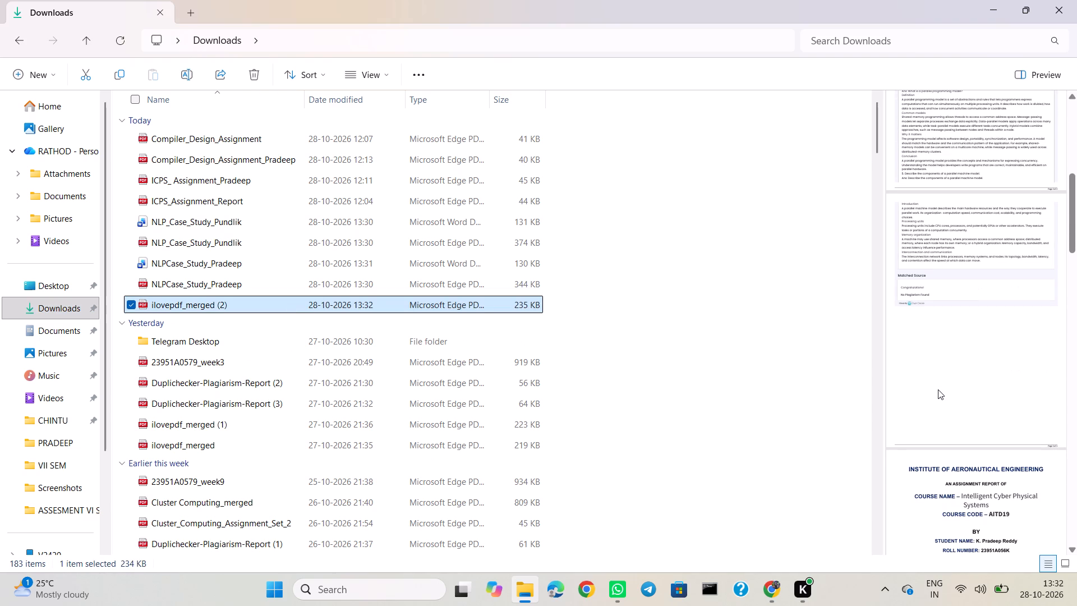
pyautogui.scroll(-1, 938, 389)
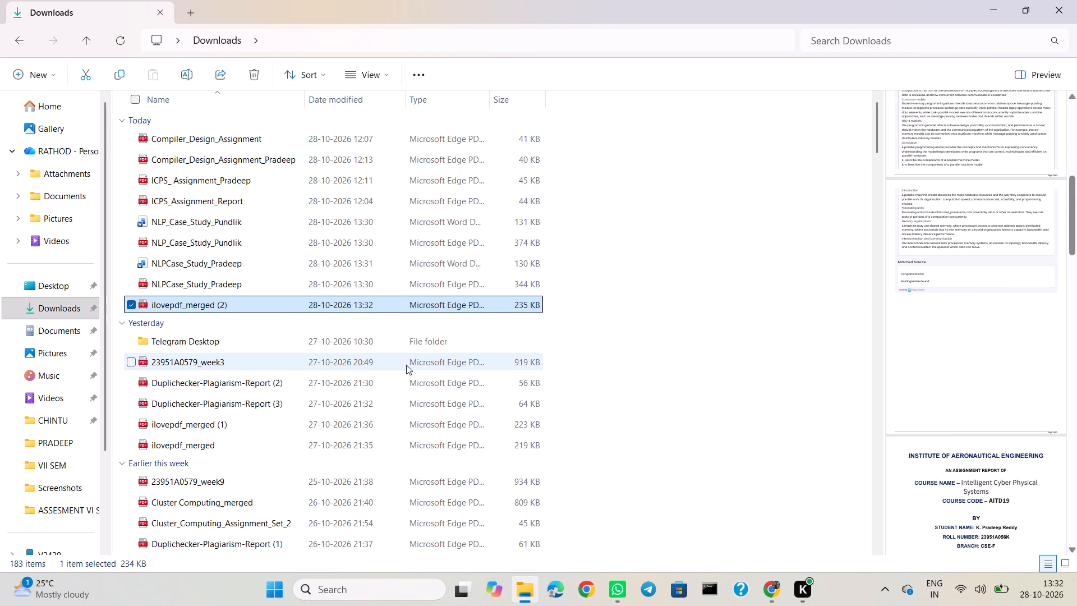
pyautogui.click(196, 308)
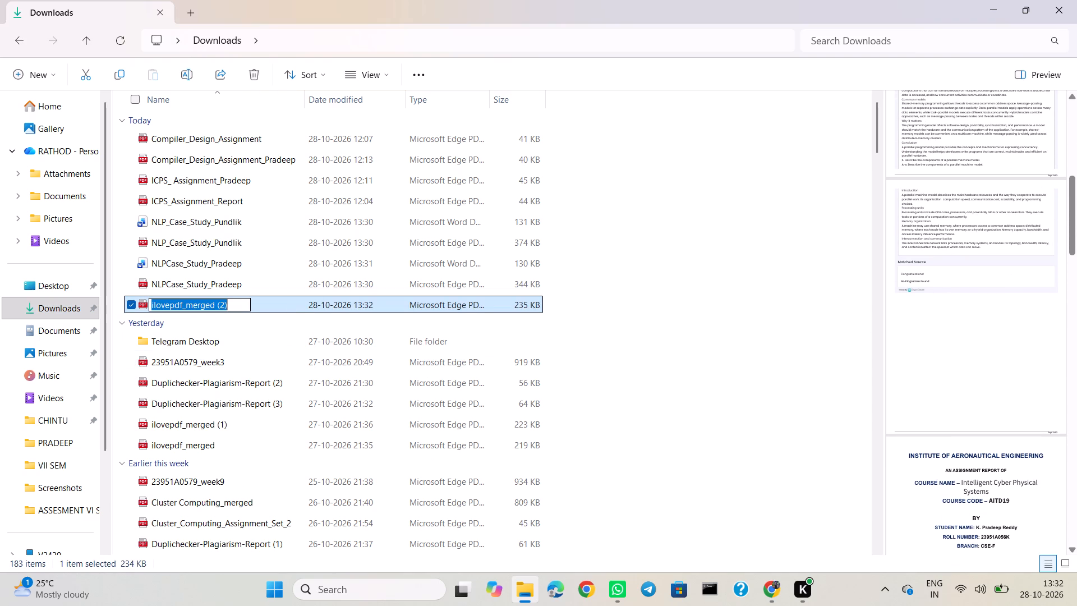
pyautogui.moveTo(234, 306); pyautogui.dragTo(149, 304)
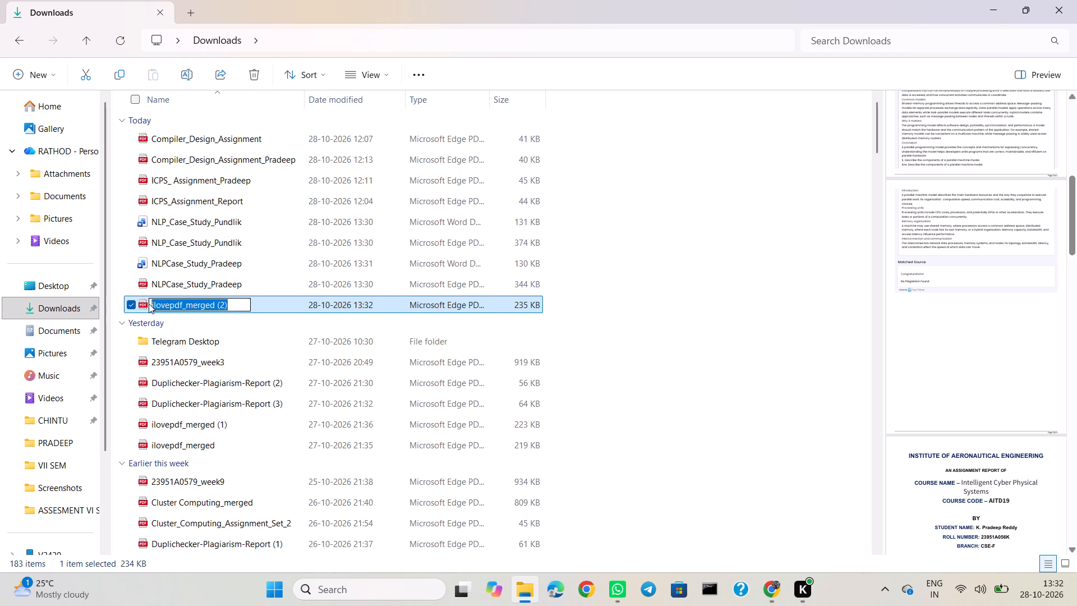
pyautogui.press('BackSpace')
pyautogui.press('BackSpace')
pyautogui.write('IC')
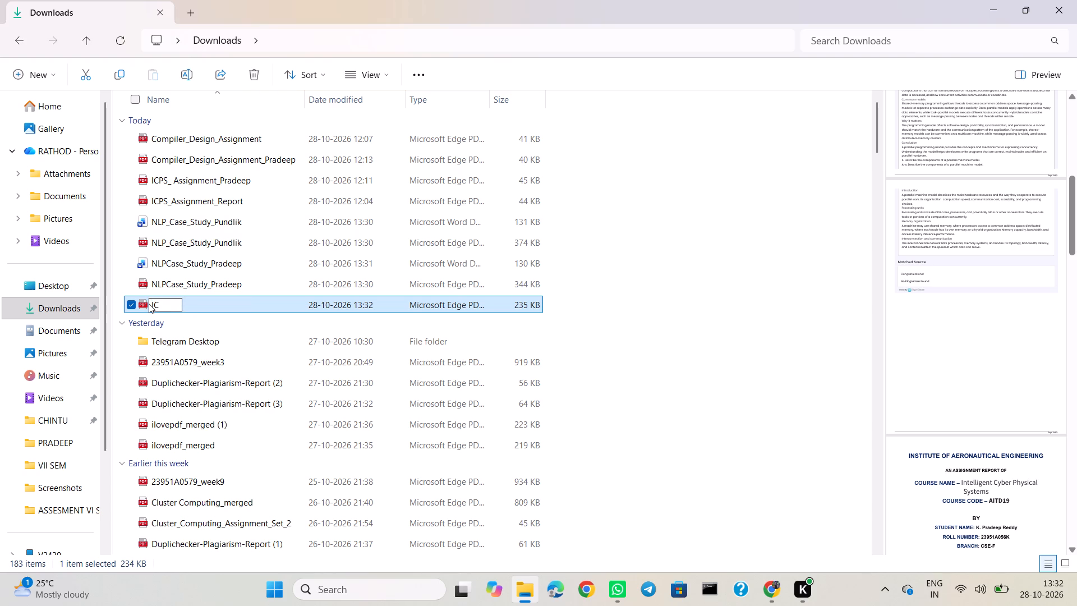
pyautogui.write('PS')
pyautogui.hotkey('shift', '_')
pyautogui.hotkey('shift', 'p')
pyautogui.write('radeep')
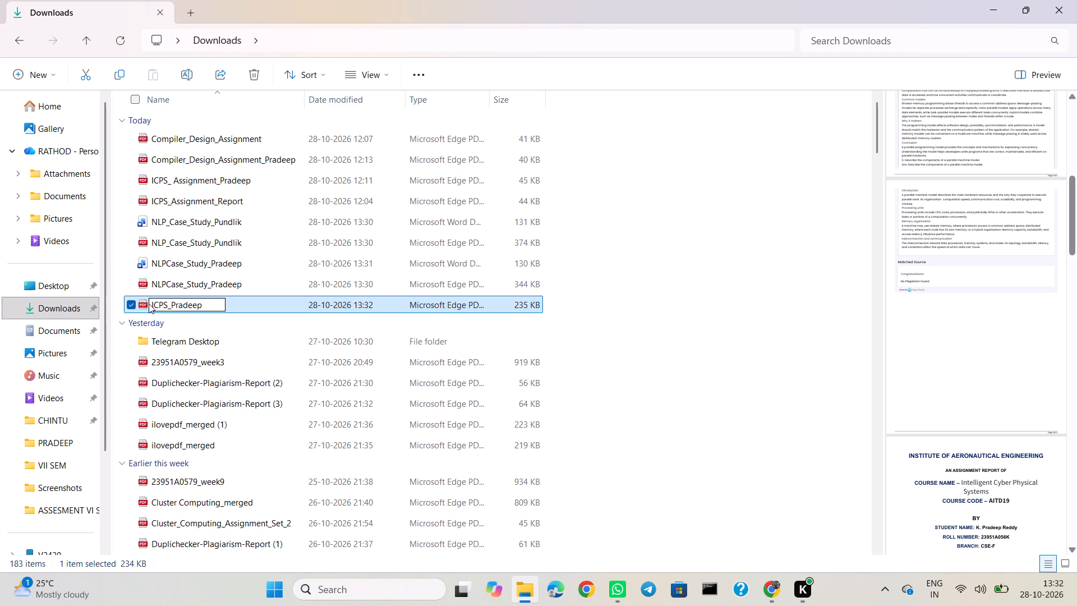
pyautogui.press('Return')
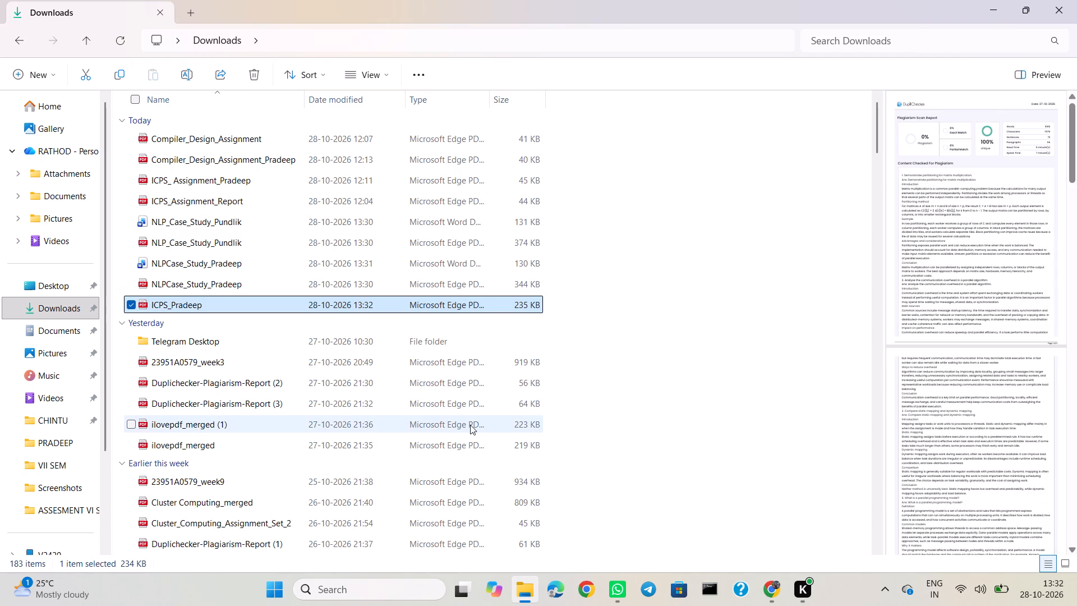
pyautogui.click(985, 0)
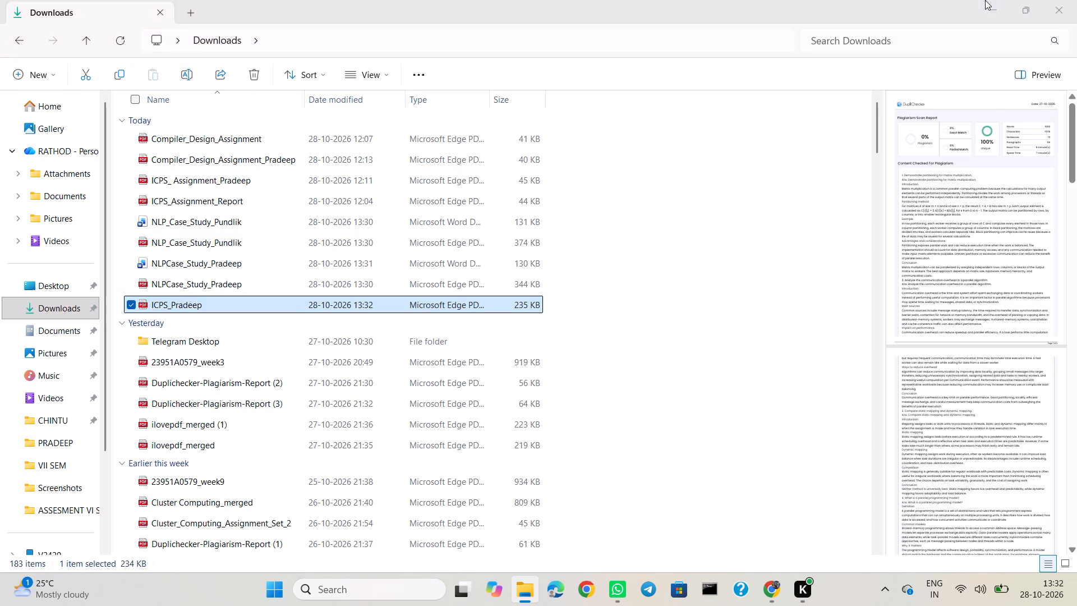
# Start a new PDF merge in the browser with Duplichecker-Plagiarism-Report (3) from Downloads as its first file.
pyautogui.click(362, 213)
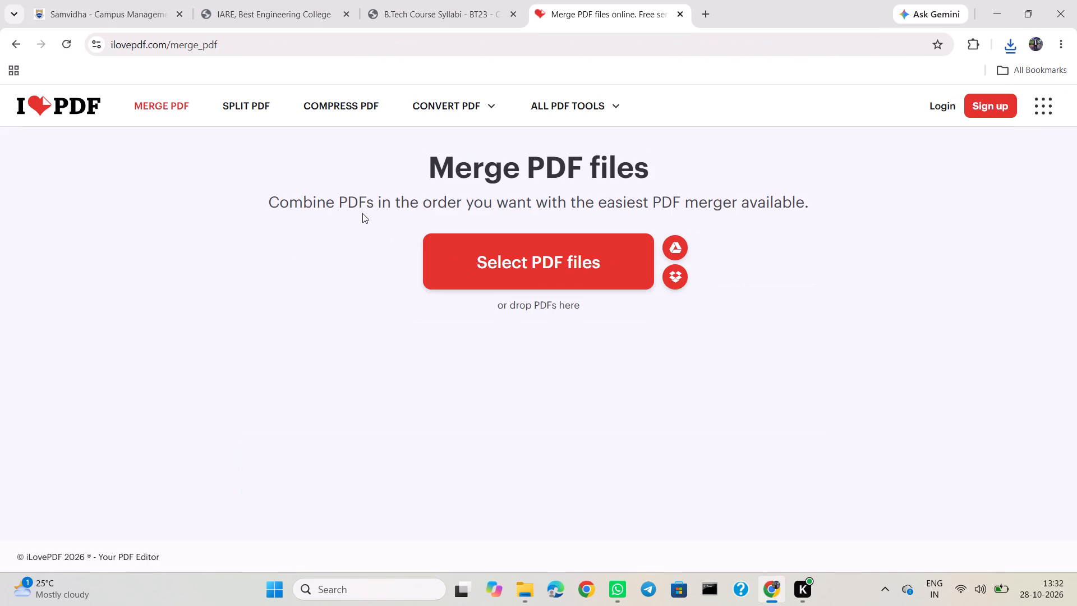
pyautogui.click(496, 254)
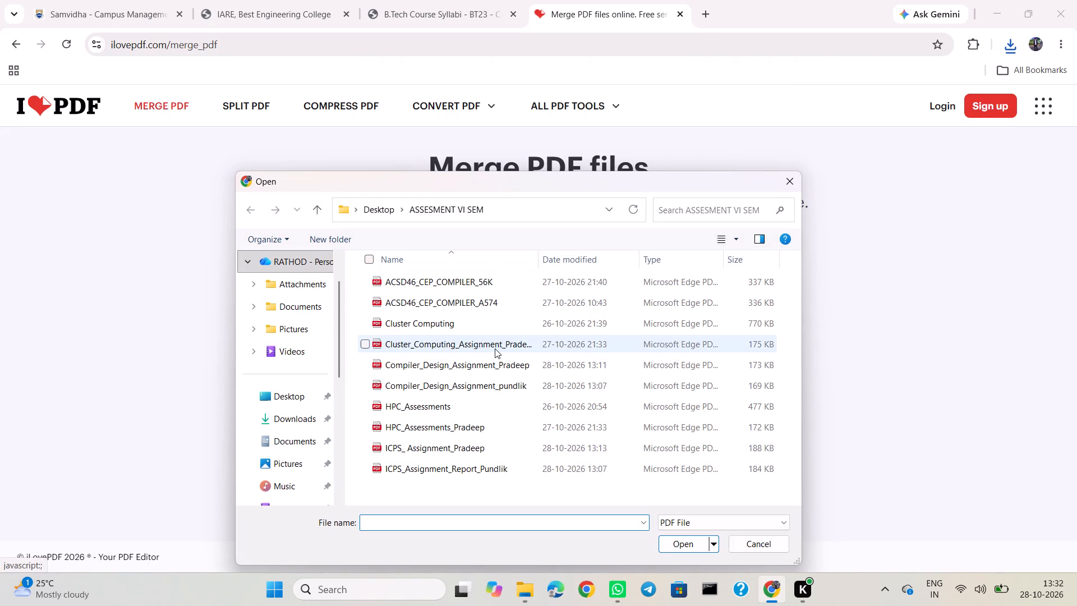
pyautogui.click(321, 429)
pyautogui.scroll(-1, 425, 431)
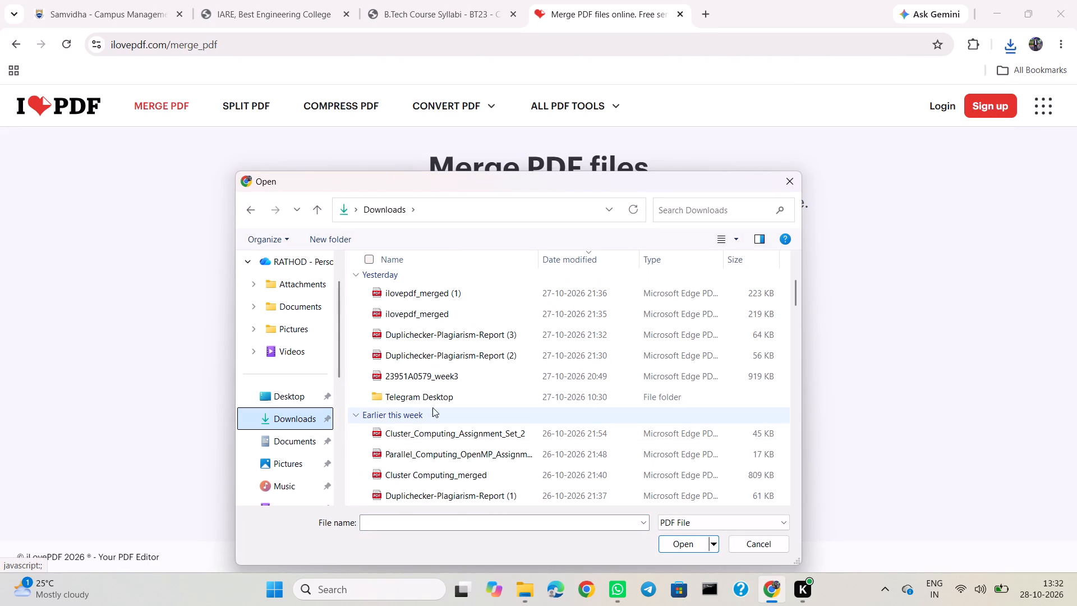
pyautogui.click(472, 346)
pyautogui.click(663, 539)
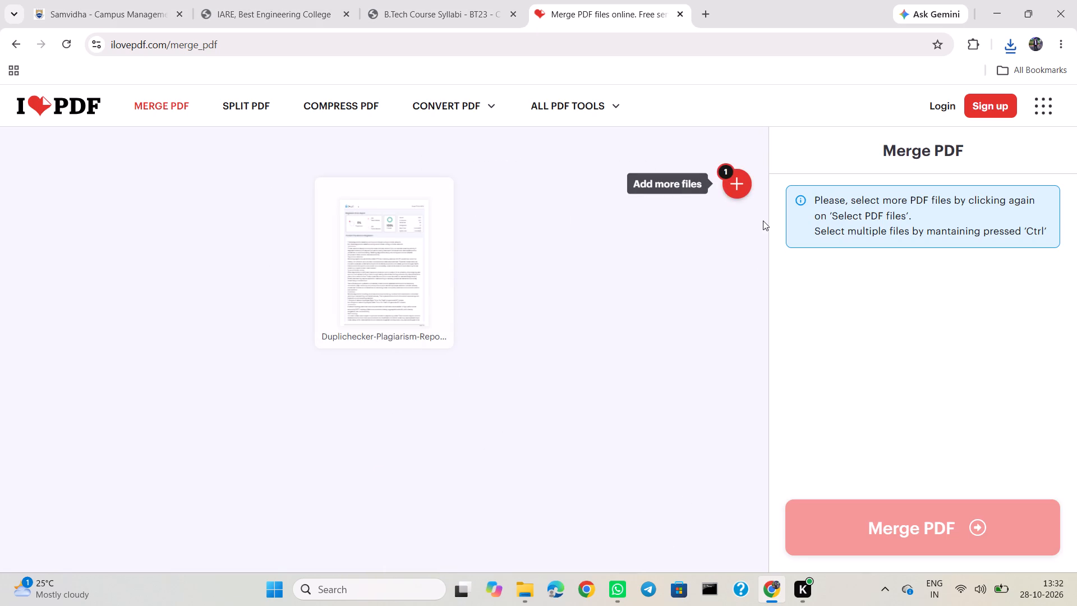
# Add Compiler_Design_Assignment_Pradeep from the ASSESMENT VI SEM folder as the second file of the merge.
pyautogui.click(738, 186)
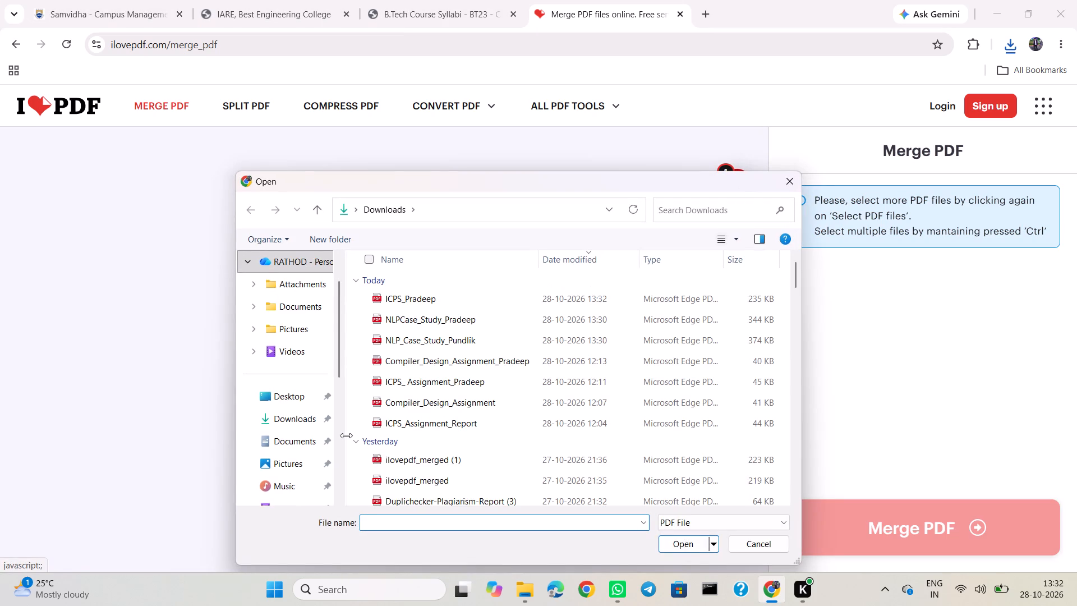
pyautogui.click(279, 425)
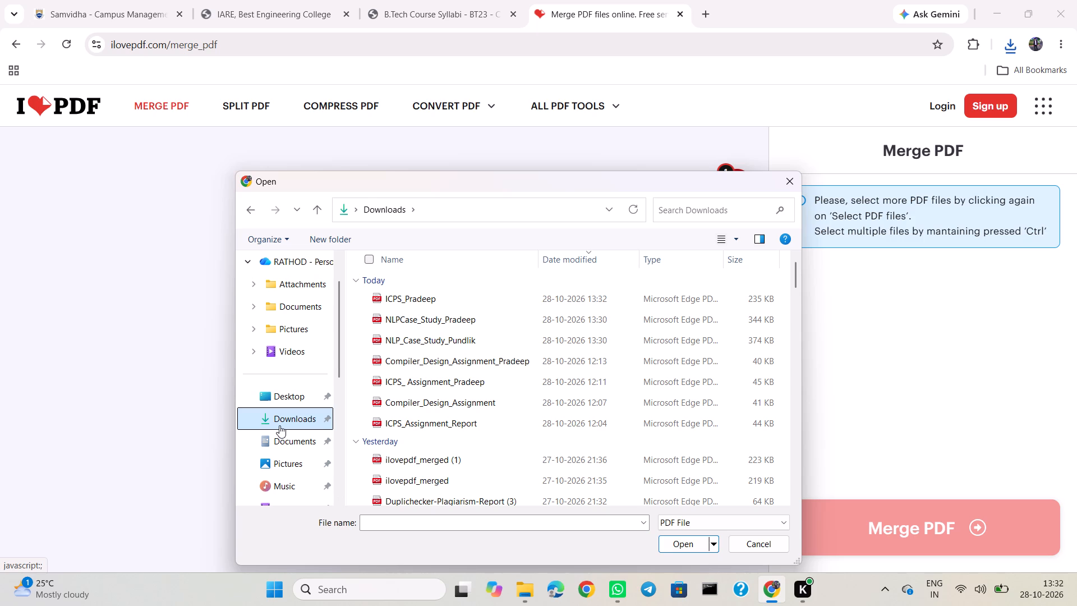
pyautogui.scroll(-1, 279, 425)
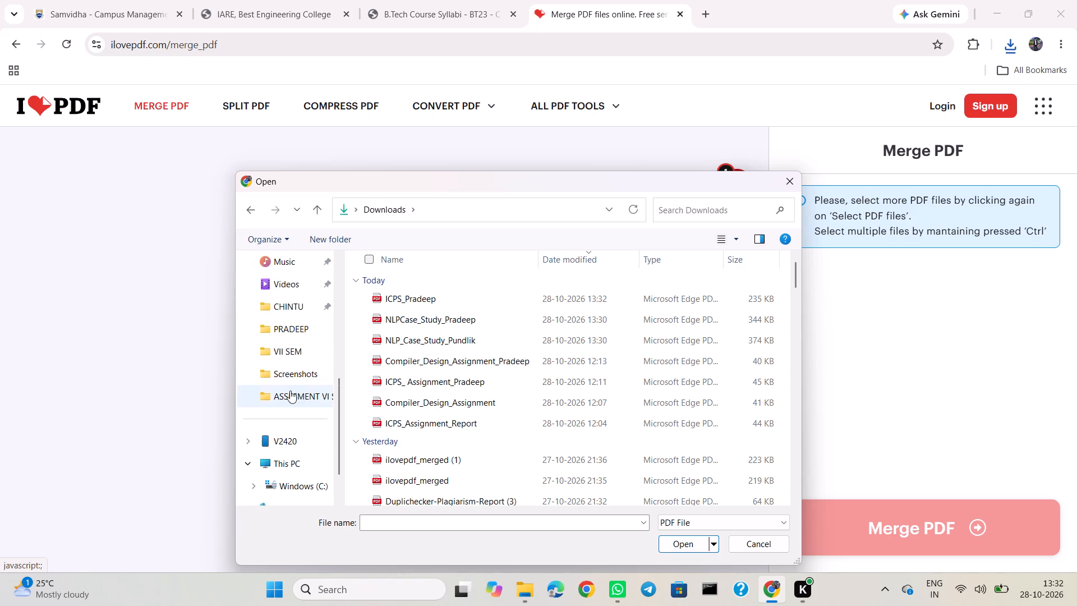
pyautogui.click(291, 385)
pyautogui.scroll(1, 438, 447)
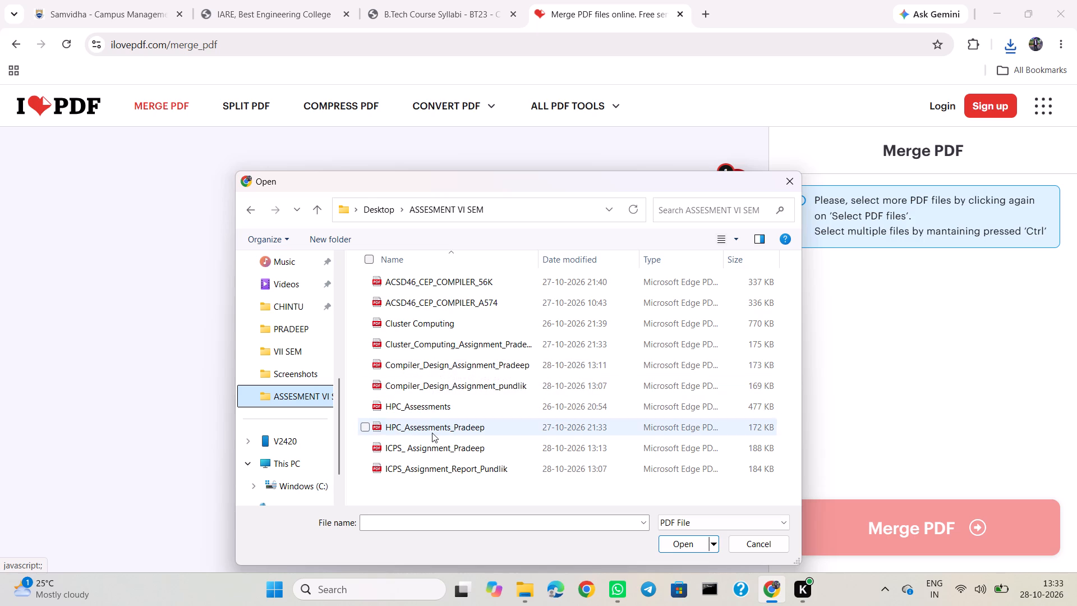
pyautogui.click(456, 371)
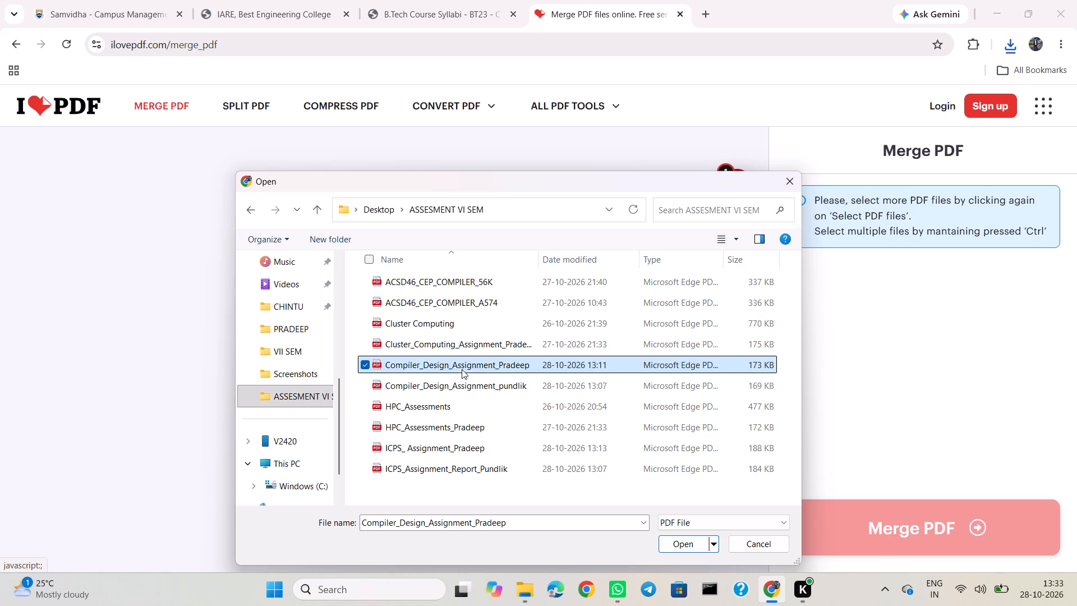
pyautogui.doubleClick(502, 368)
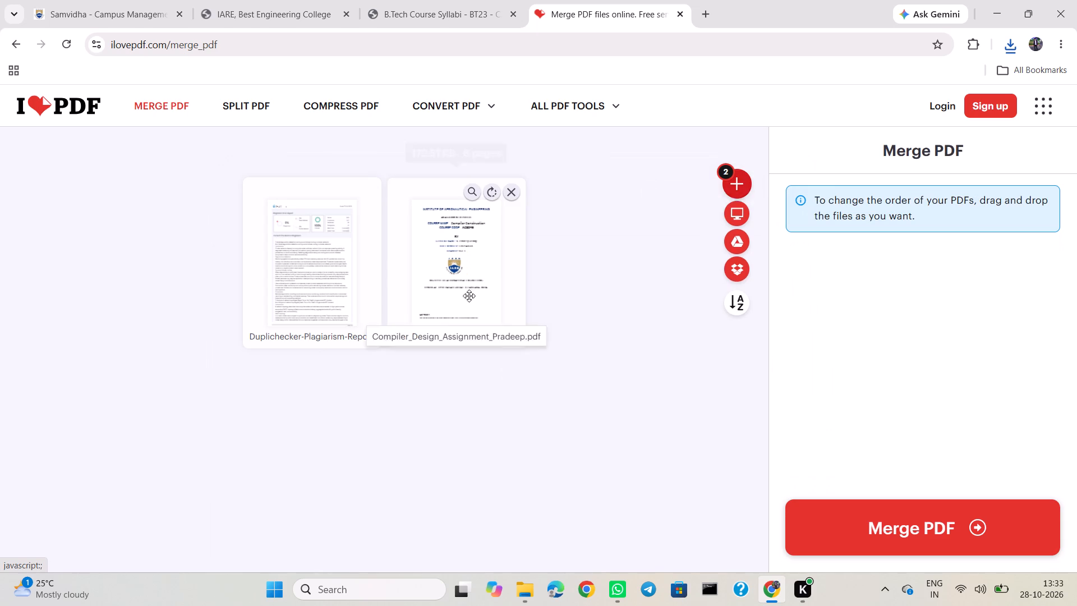
# Sign in to the Samvidha student management portal with the prefilled account credentials.
pyautogui.click(90, 7)
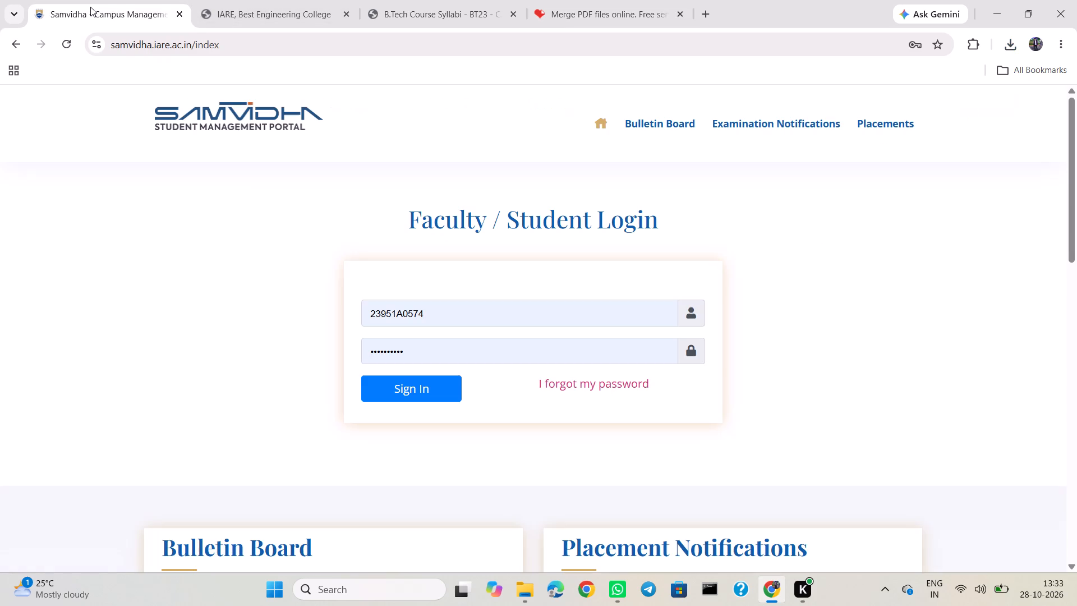
pyautogui.click(394, 392)
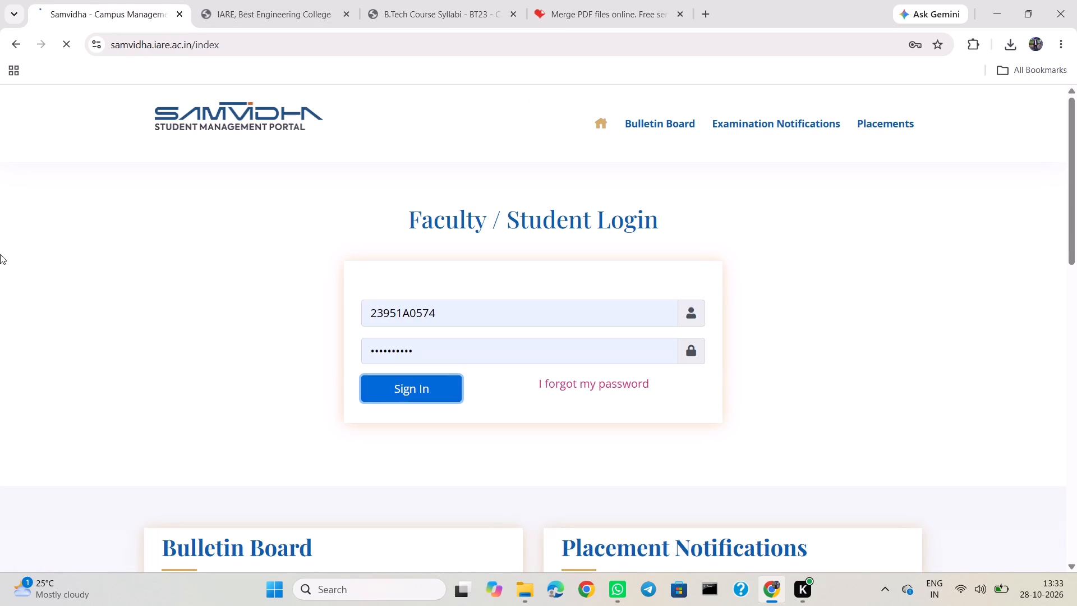
# Open the AAT-I upload page of the student portal.
pyautogui.scroll(-4, 50, 454)
pyautogui.click(59, 496)
pyautogui.scroll(-5, 59, 496)
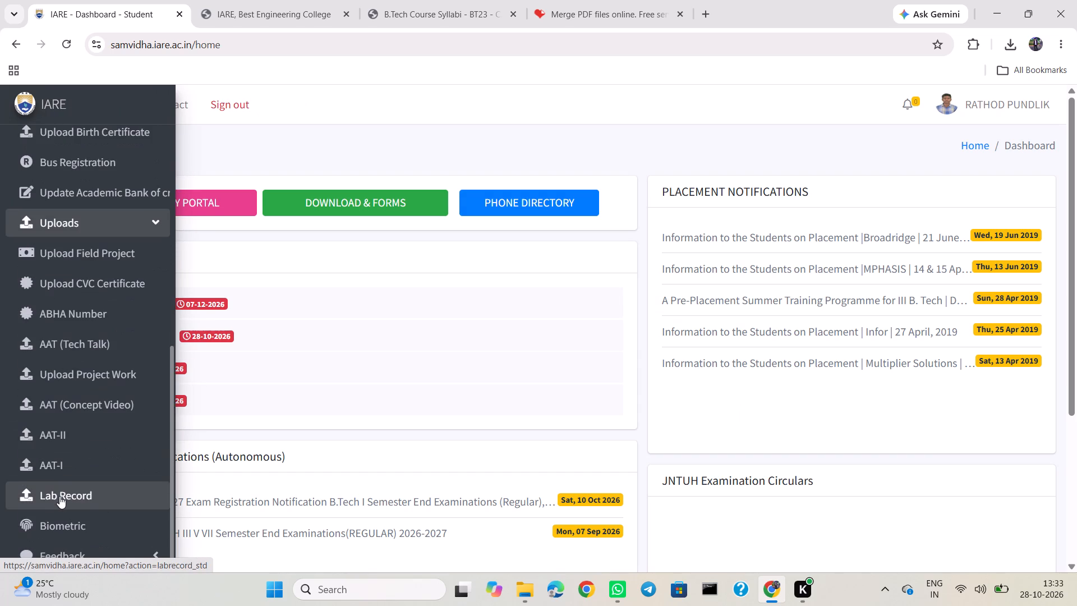
pyautogui.click(59, 472)
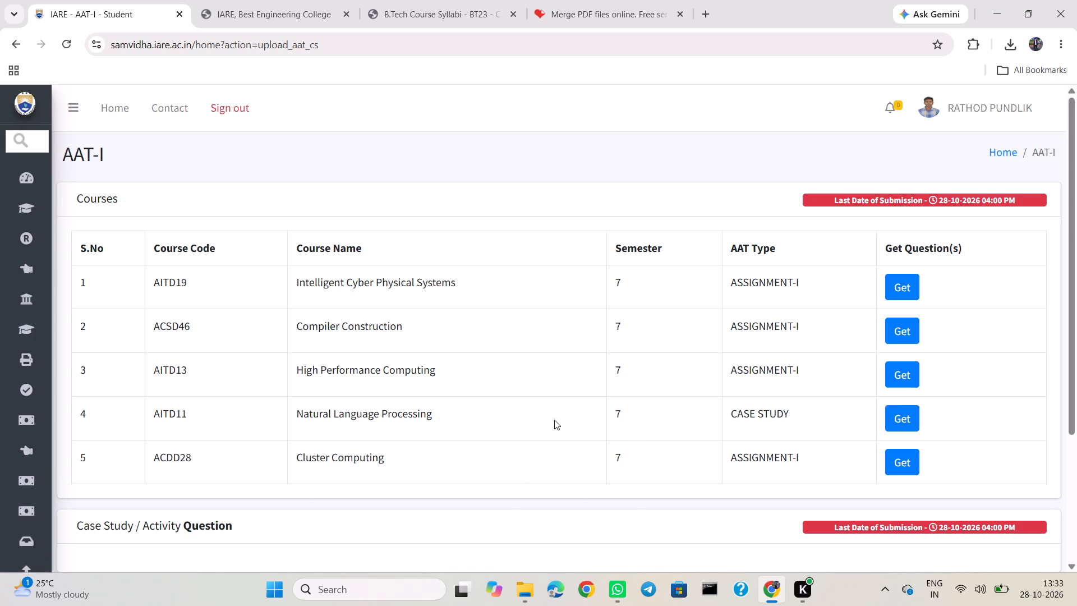
# Merge the plagiarism report with Compiler_Design_Assignment_Pradeep in the browser and download the merged PDF.
pyautogui.hotkey('alt', 'Tab')
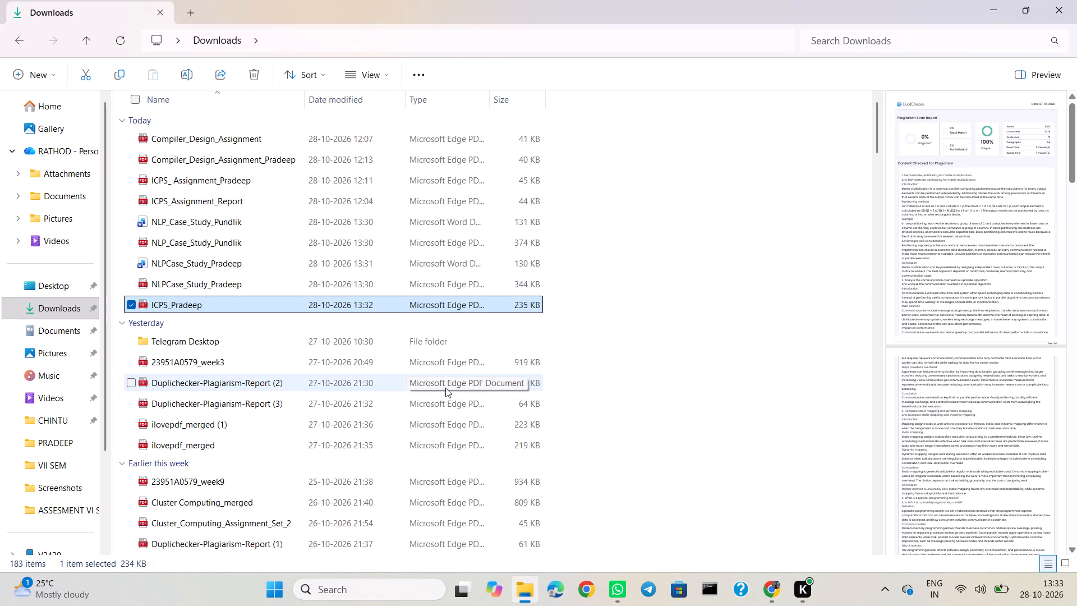
pyautogui.click(1000, 8)
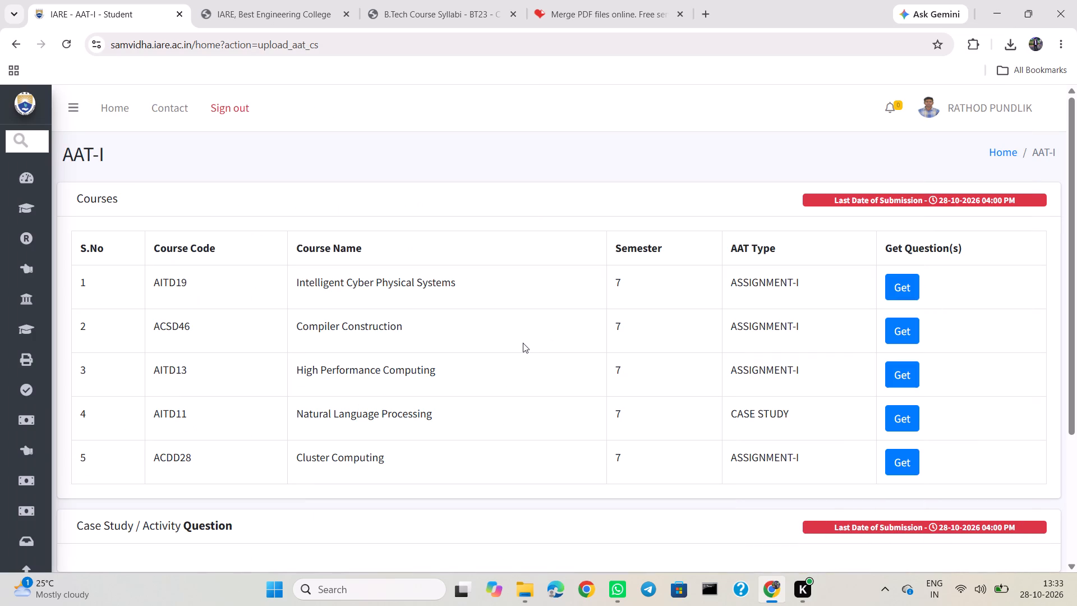
pyautogui.click(588, 0)
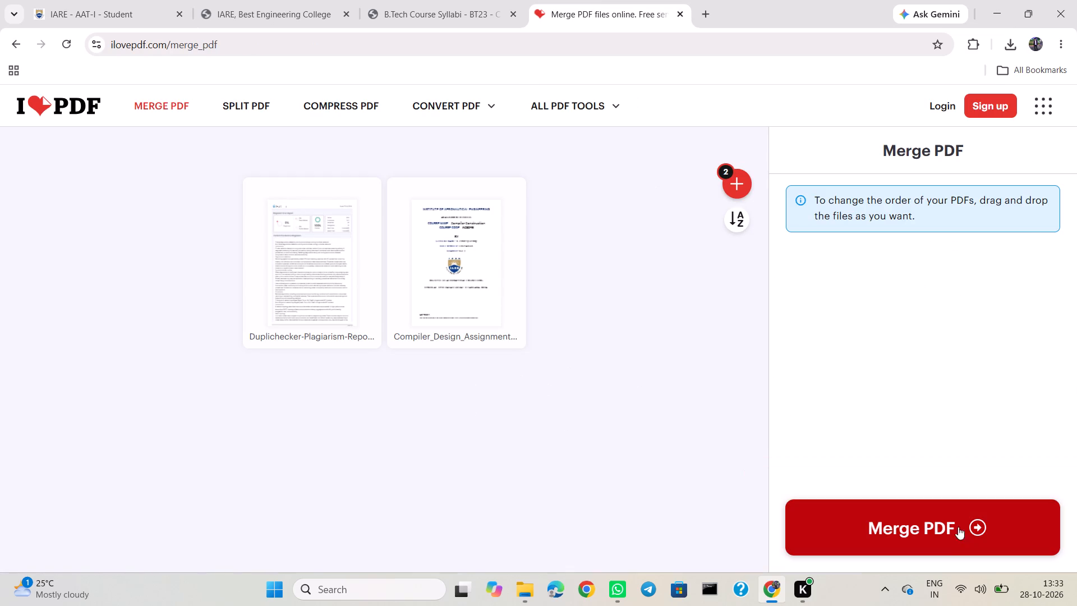
pyautogui.click(933, 524)
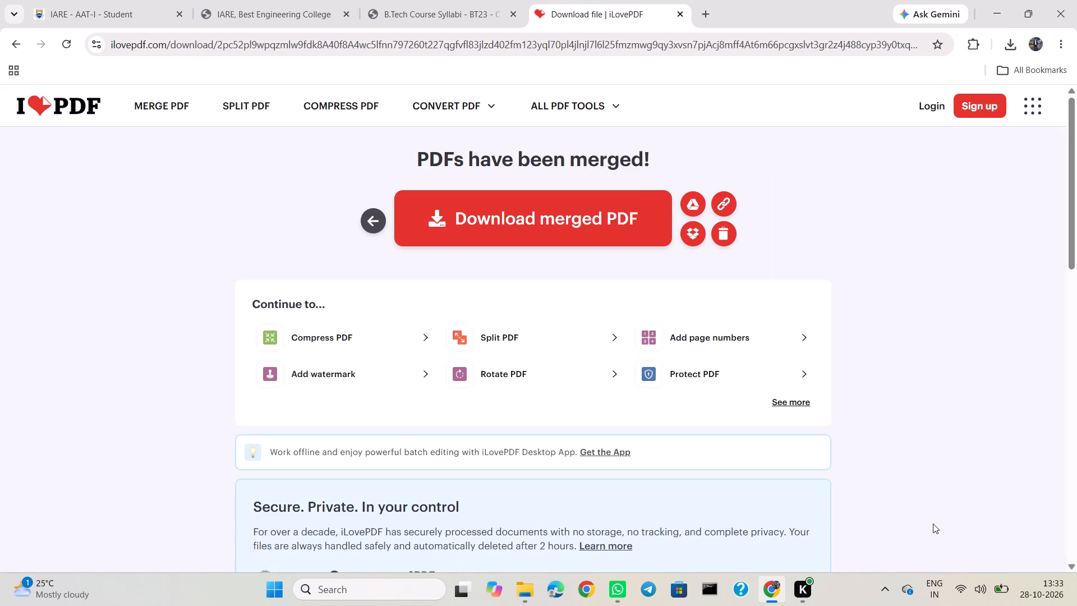
pyautogui.click(597, 206)
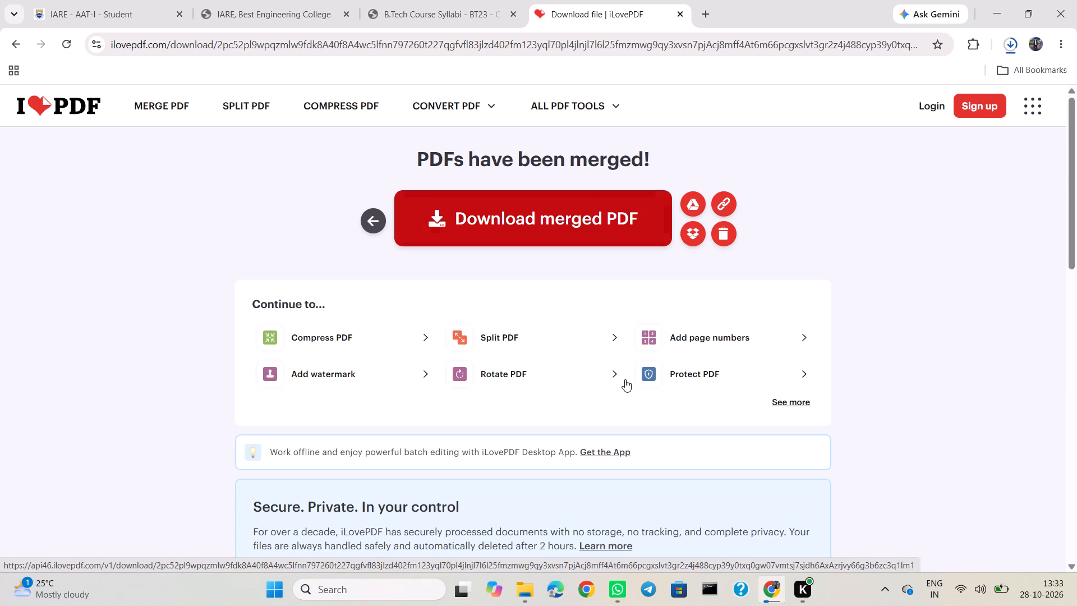
# In the Downloads folder, check the preview of the newly downloaded ilovepdf_merged (2) and rename the file as Compiler_Pradeep.
pyautogui.click(525, 605)
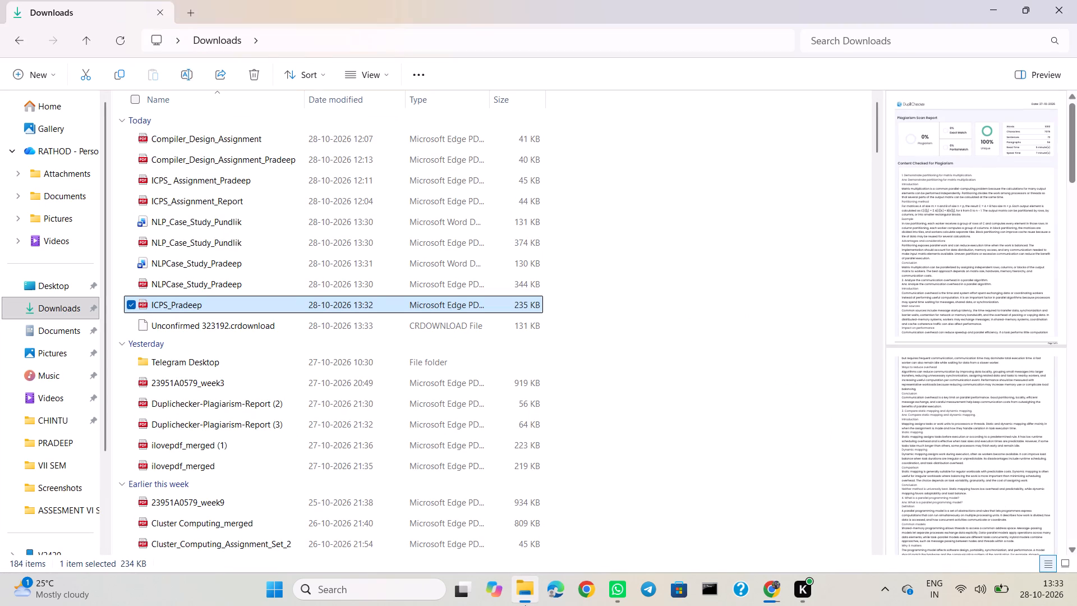
pyautogui.click(40, 292)
pyautogui.click(47, 313)
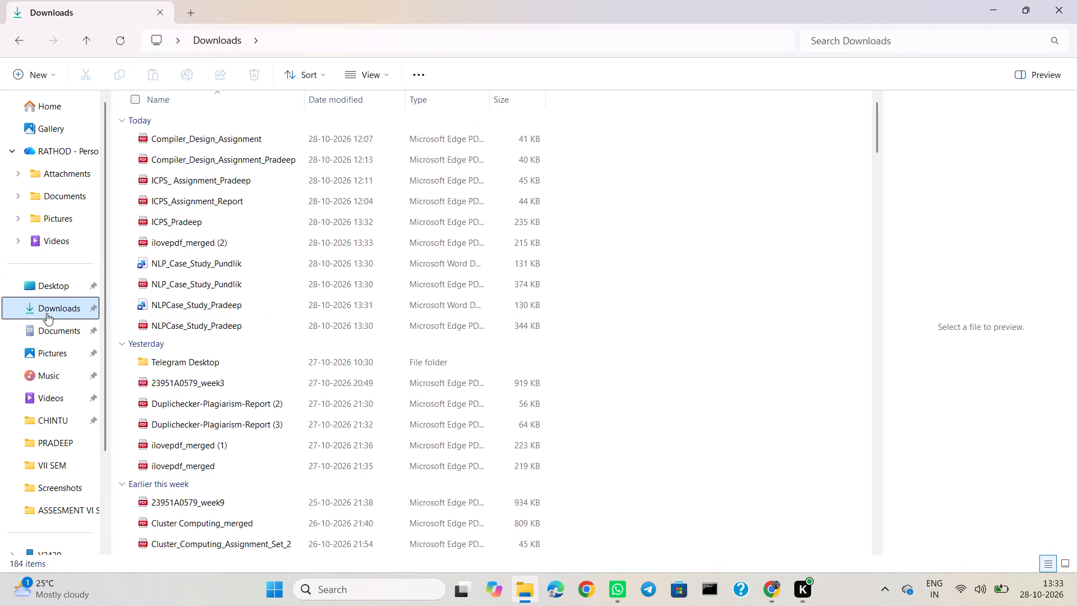
pyautogui.click(195, 246)
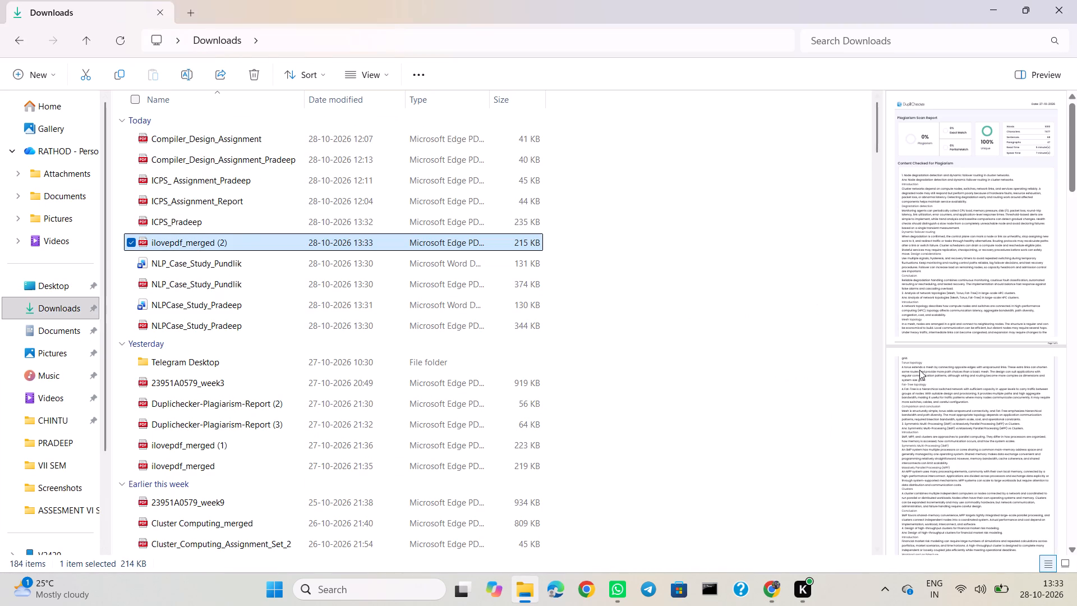
pyautogui.scroll(-4, 919, 370)
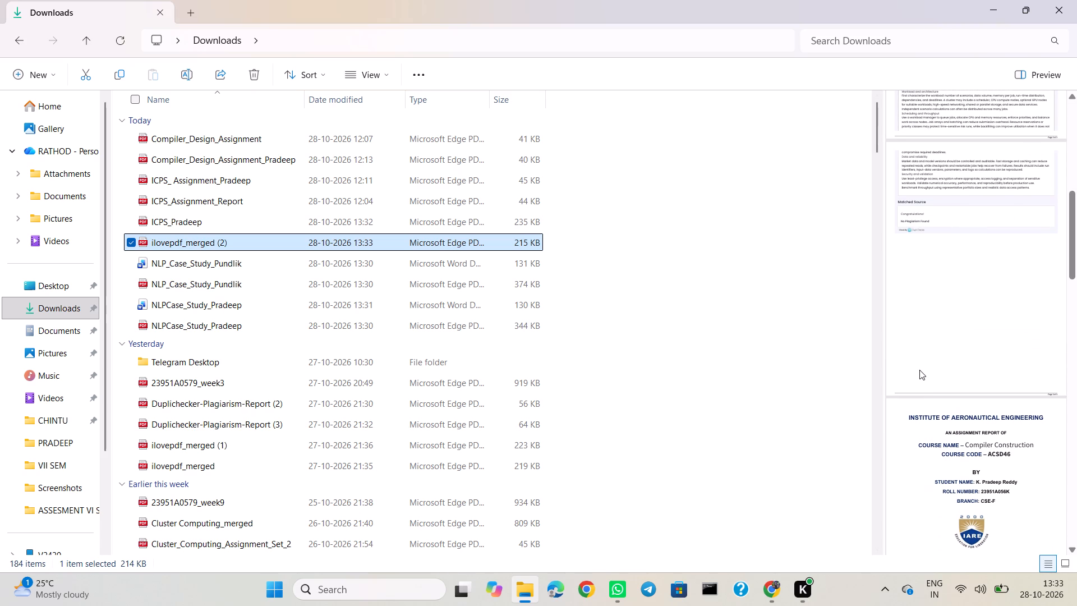
pyautogui.click(231, 244)
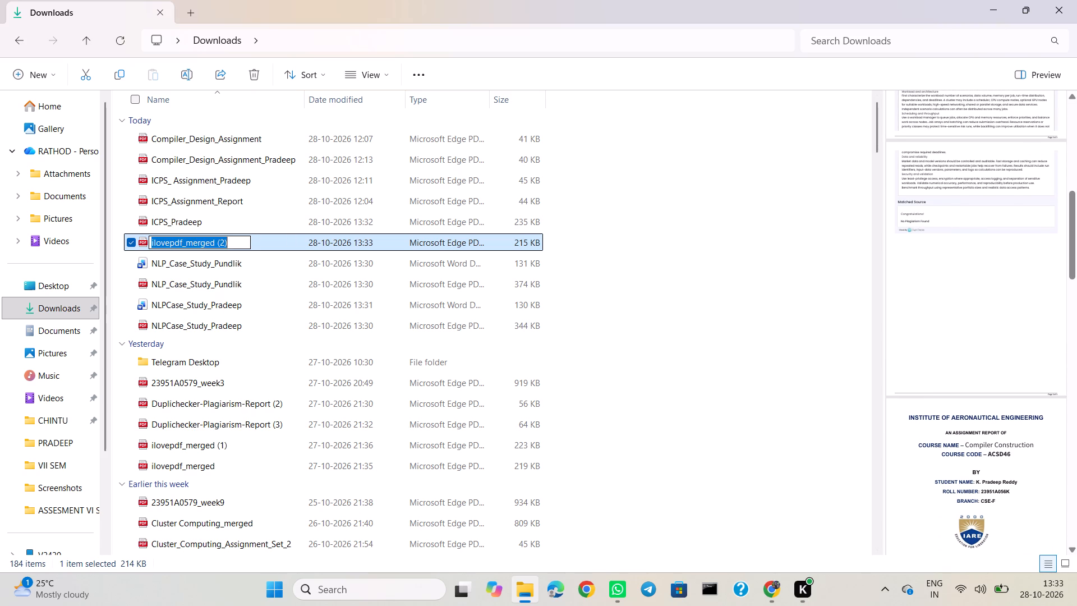
pyautogui.press('BackSpace')
pyautogui.press('\\')
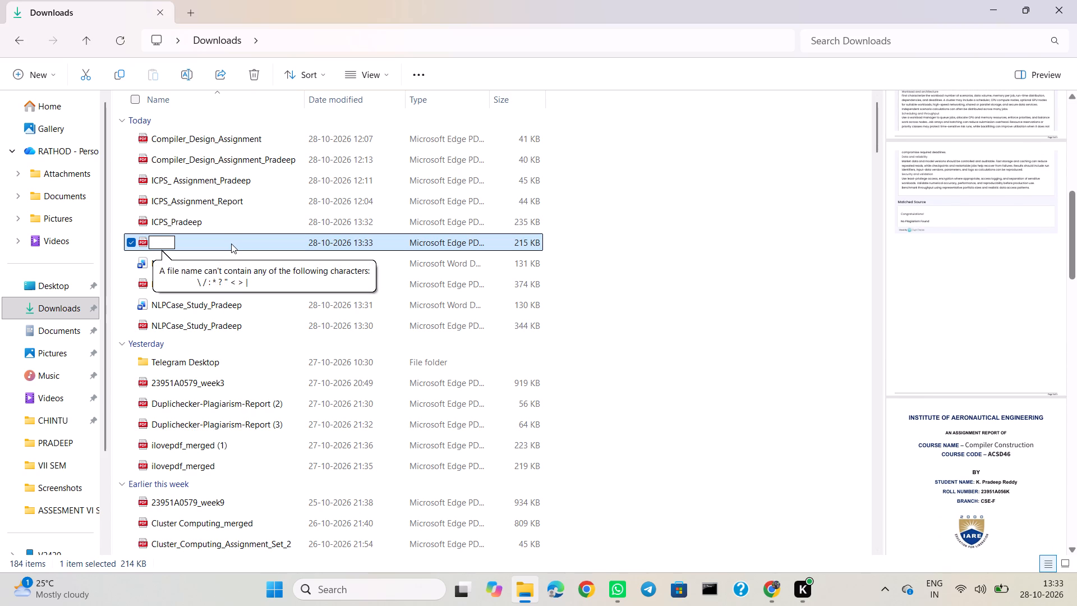
pyautogui.write('Compiler')
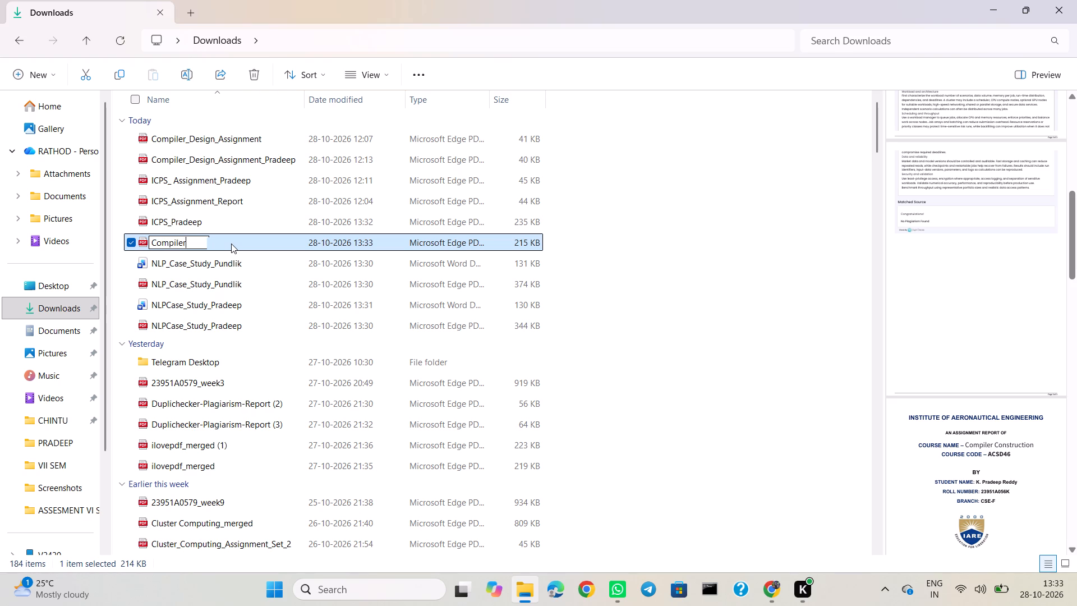
pyautogui.hotkey('shift', '_')
pyautogui.hotkey('shift', 'p')
pyautogui.write('radeep')
pyautogui.press('Return')
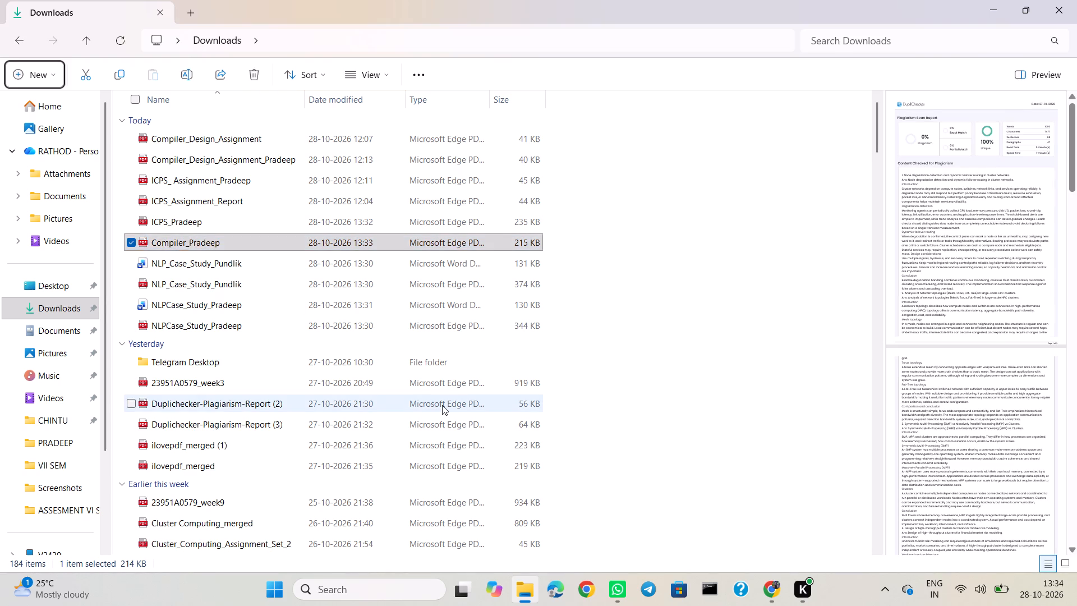
# Go back to the Samvidha login page in the browser and sign in with Pradeep's saved account credentials.
pyautogui.hotkey('alt', 'Tab')
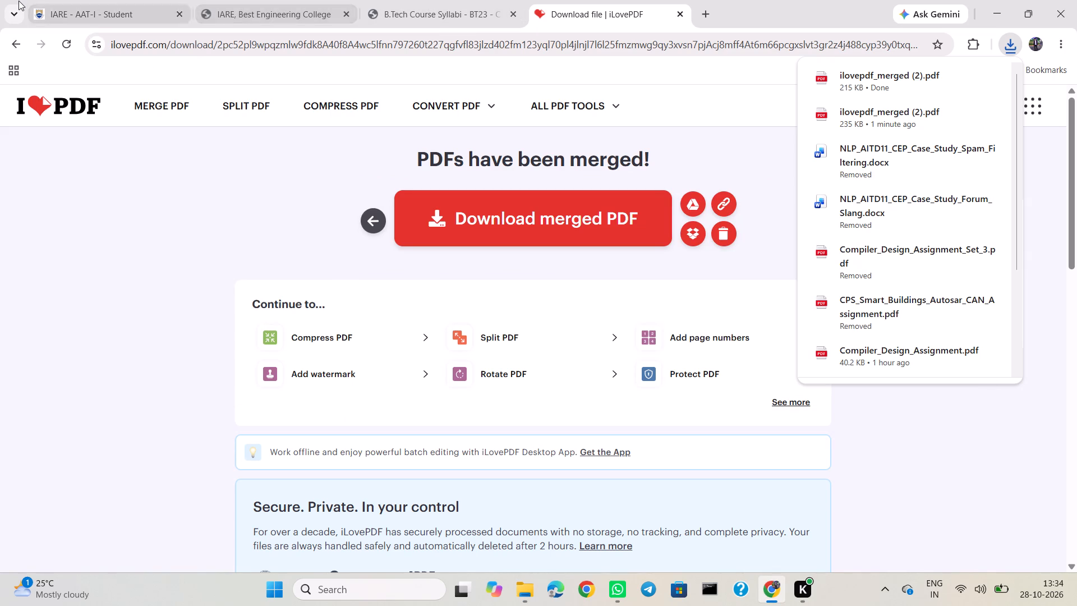
pyautogui.click(19, 1)
pyautogui.click(95, 2)
pyautogui.hscroll(4, 466, 379)
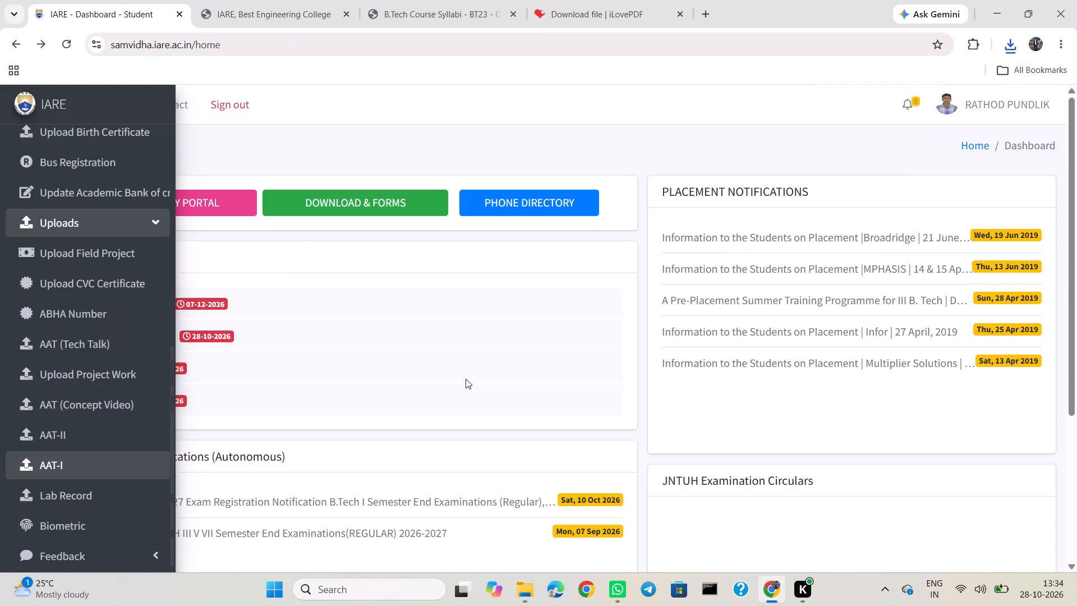
pyautogui.hscroll(4, 466, 379)
pyautogui.click(432, 311)
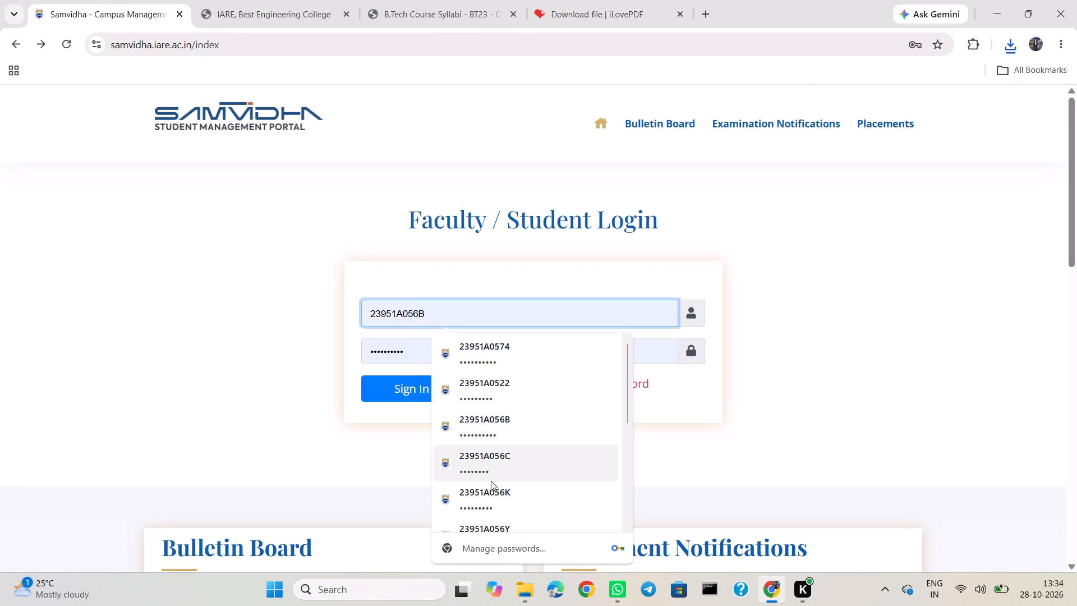
pyautogui.click(492, 498)
pyautogui.click(412, 394)
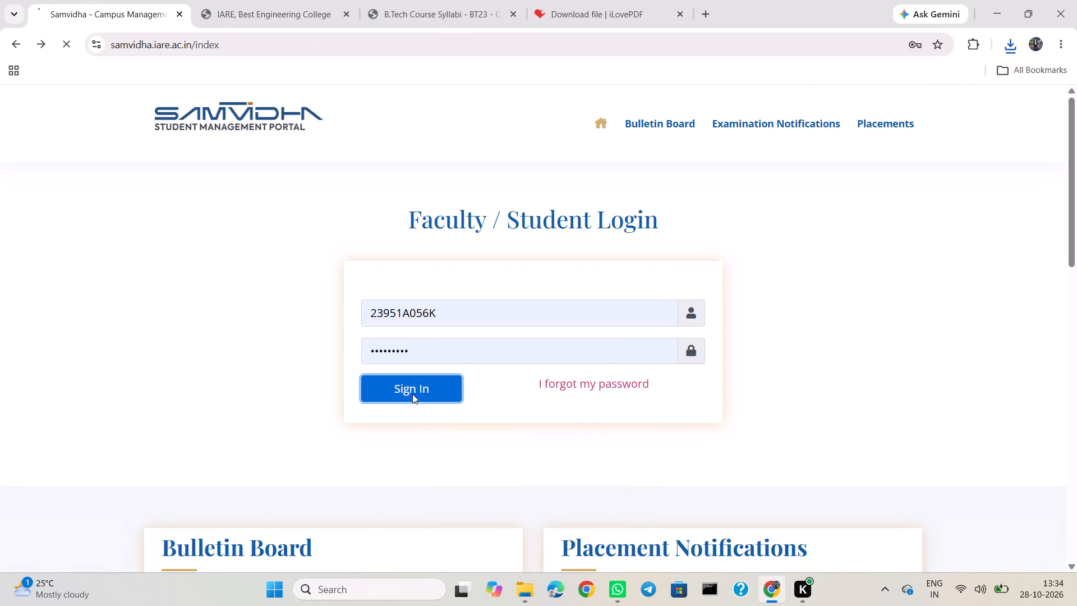
# Open the AAT-I upload page of the student portal for this account.
pyautogui.scroll(-5, 40, 388)
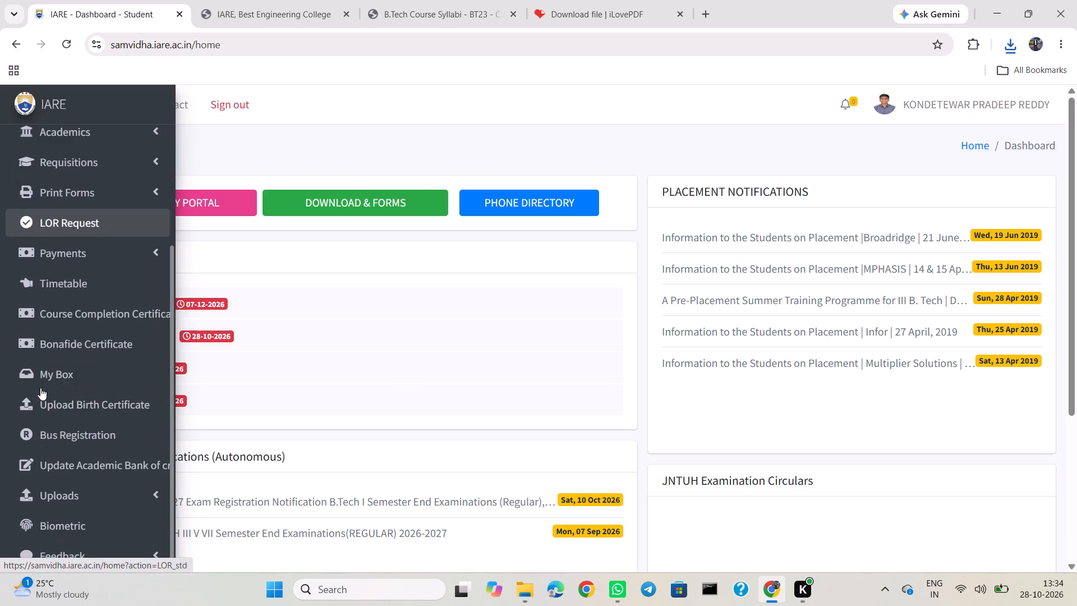
pyautogui.click(65, 502)
pyautogui.scroll(-5, 65, 502)
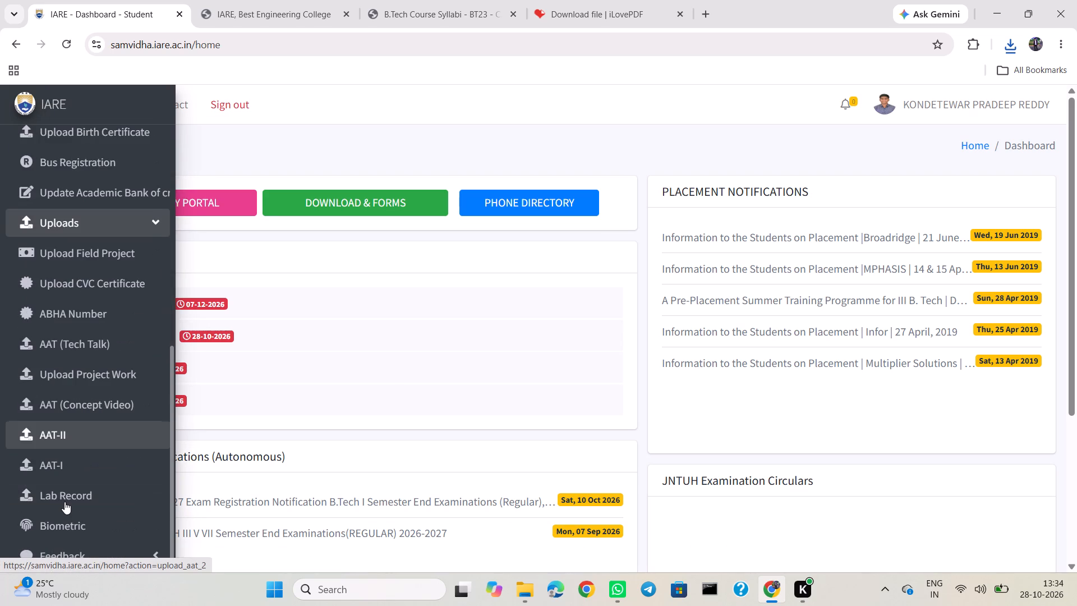
pyautogui.click(63, 466)
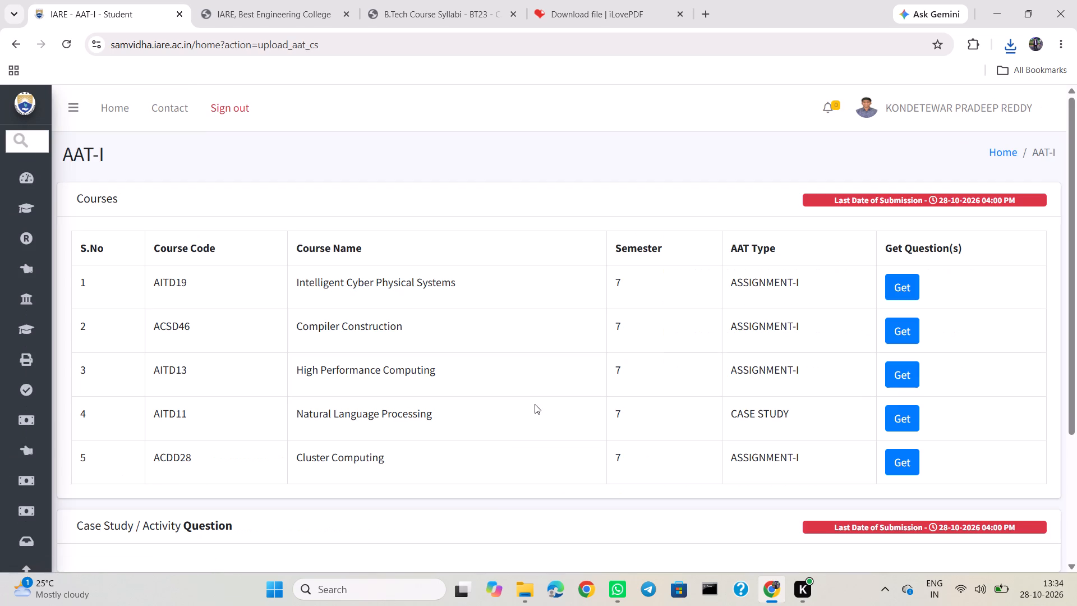
# Get the assignment questions for the Intelligent Cyber Physical Systems course (AITD19).
pyautogui.click(896, 291)
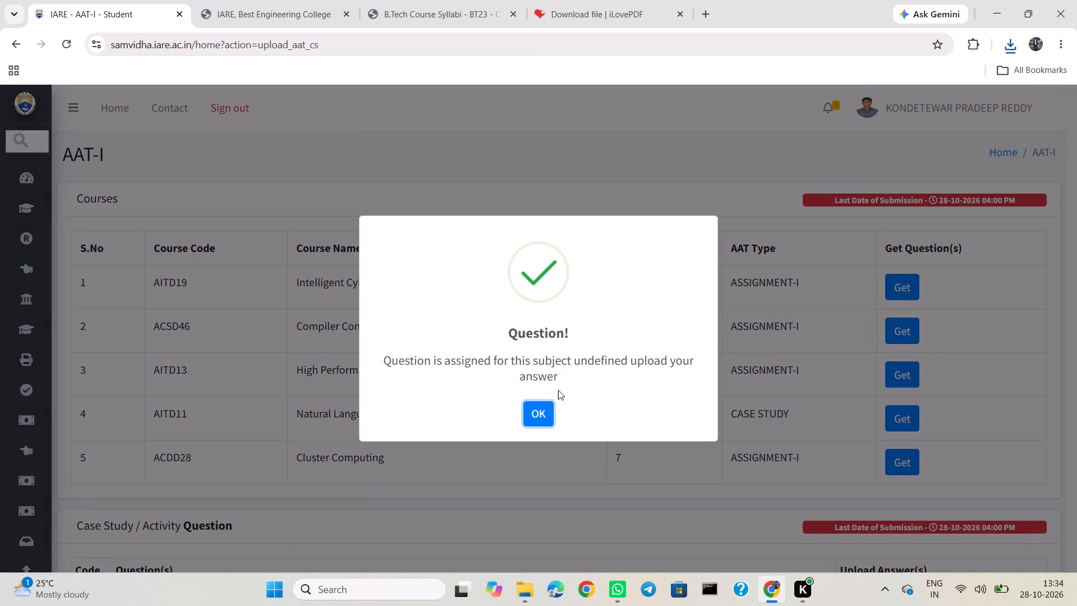
pyautogui.click(554, 407)
pyautogui.click(538, 414)
pyautogui.scroll(-2, 538, 414)
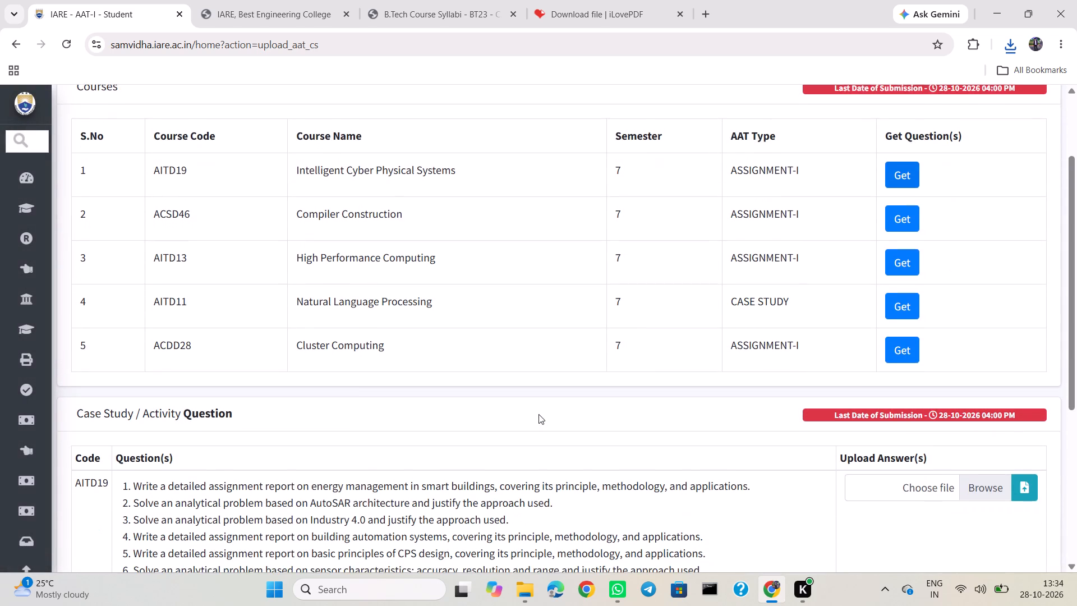
# Upload ICPS_Pradeep from the Downloads folder as the answer for course AITD19.
pyautogui.click(908, 490)
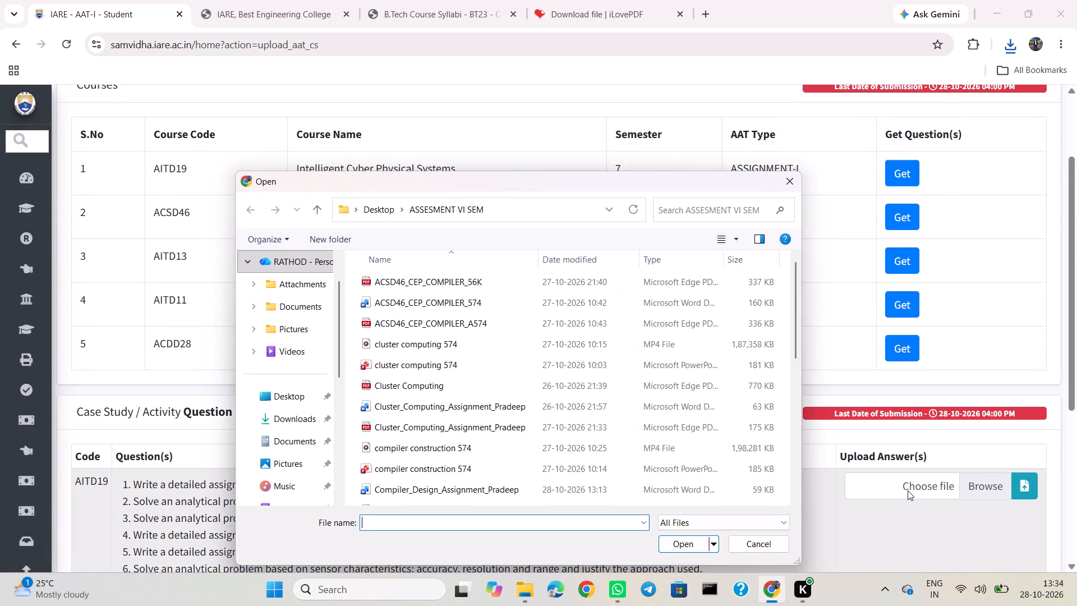
pyautogui.click(285, 414)
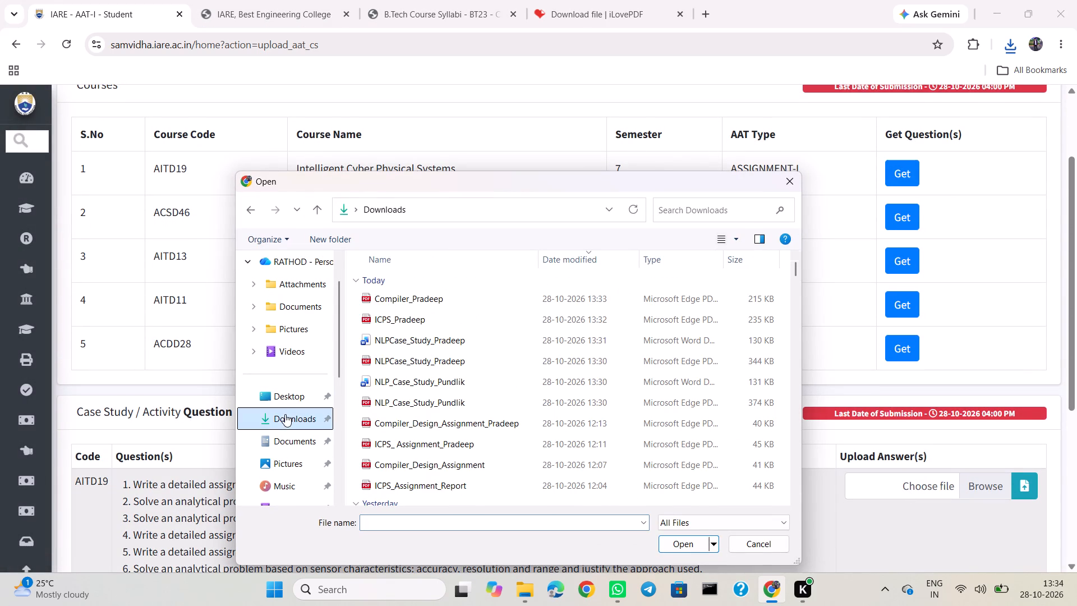
pyautogui.scroll(3, 492, 430)
pyautogui.scroll(-2, 492, 430)
pyautogui.scroll(2, 492, 430)
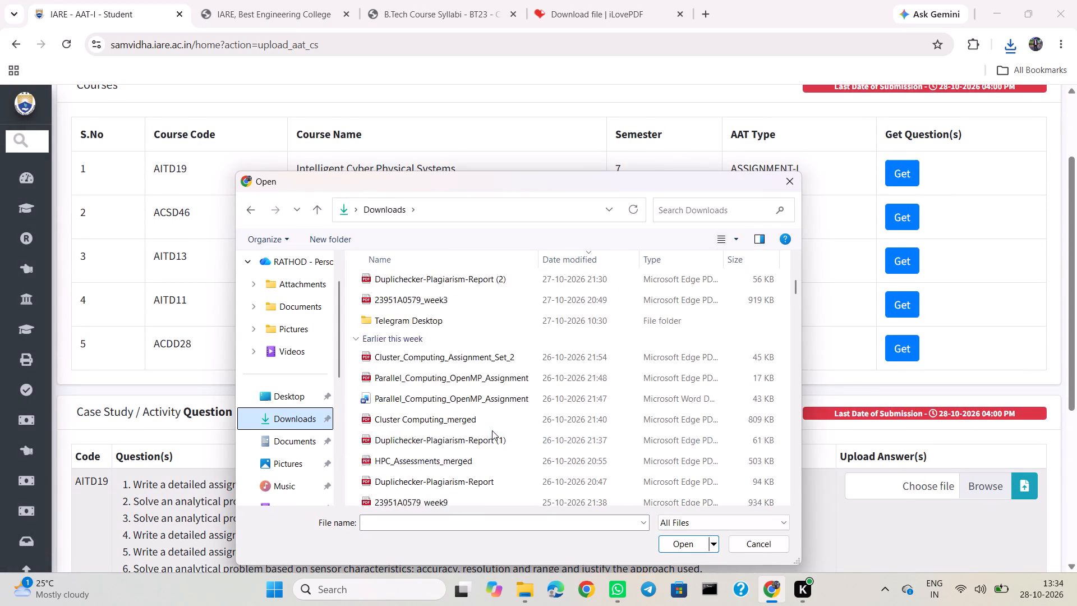
pyautogui.scroll(5, 492, 430)
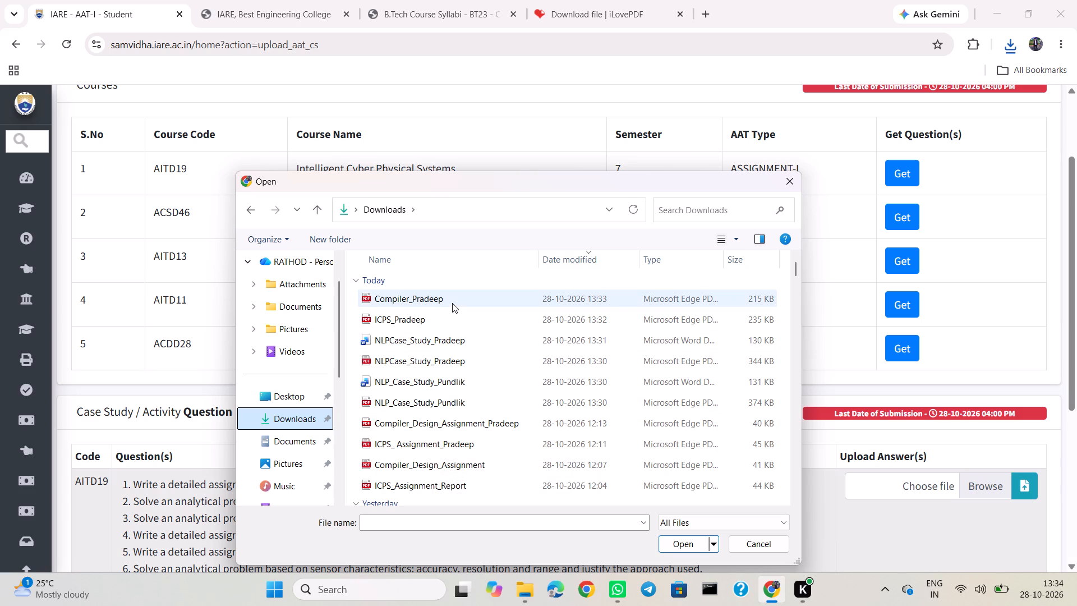
pyautogui.click(446, 318)
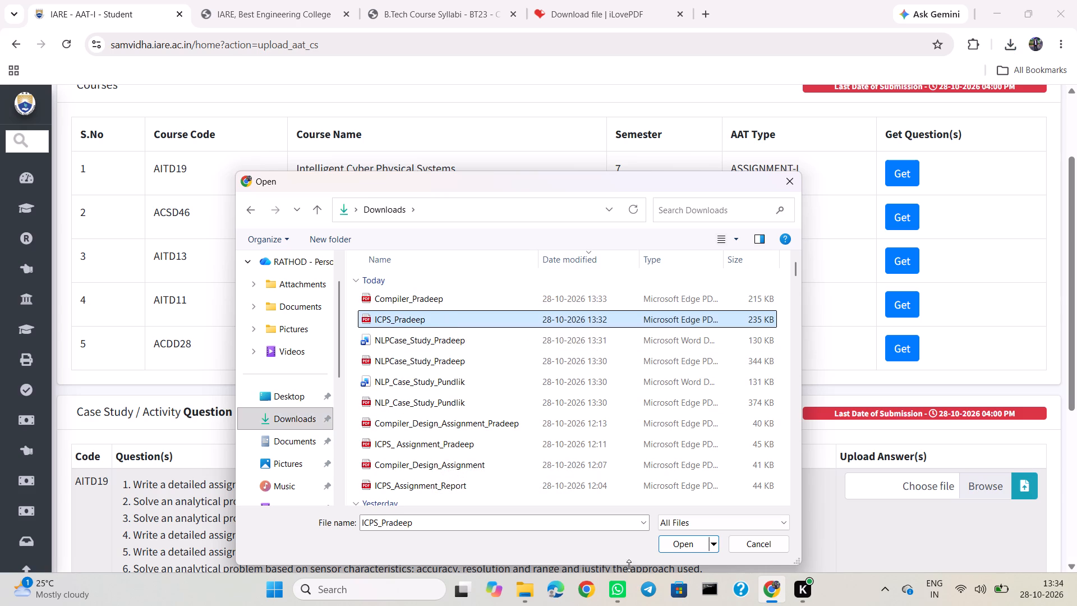
pyautogui.click(684, 543)
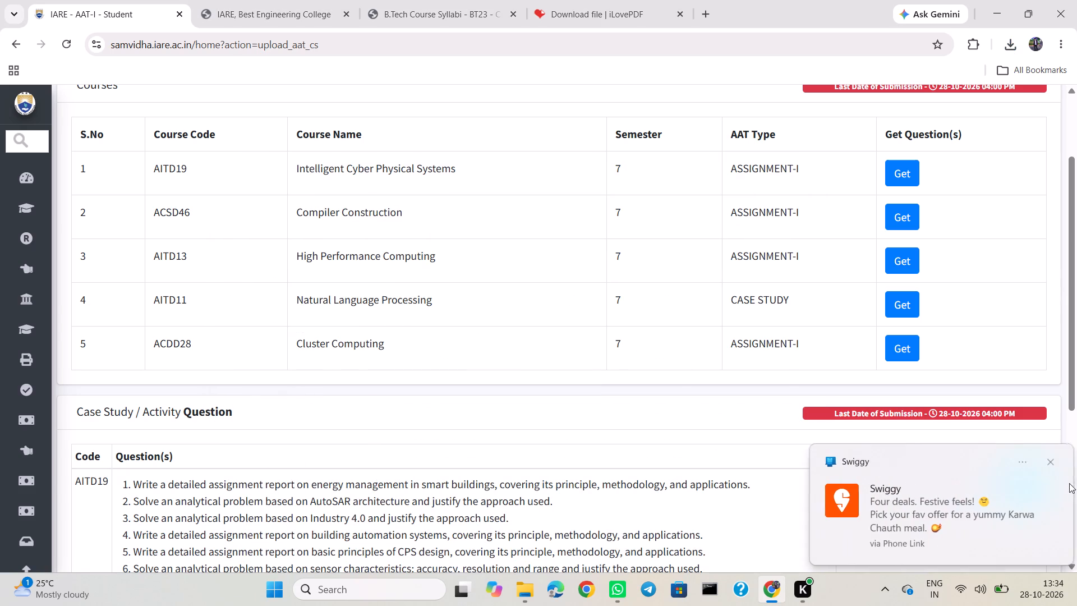
pyautogui.click(1049, 460)
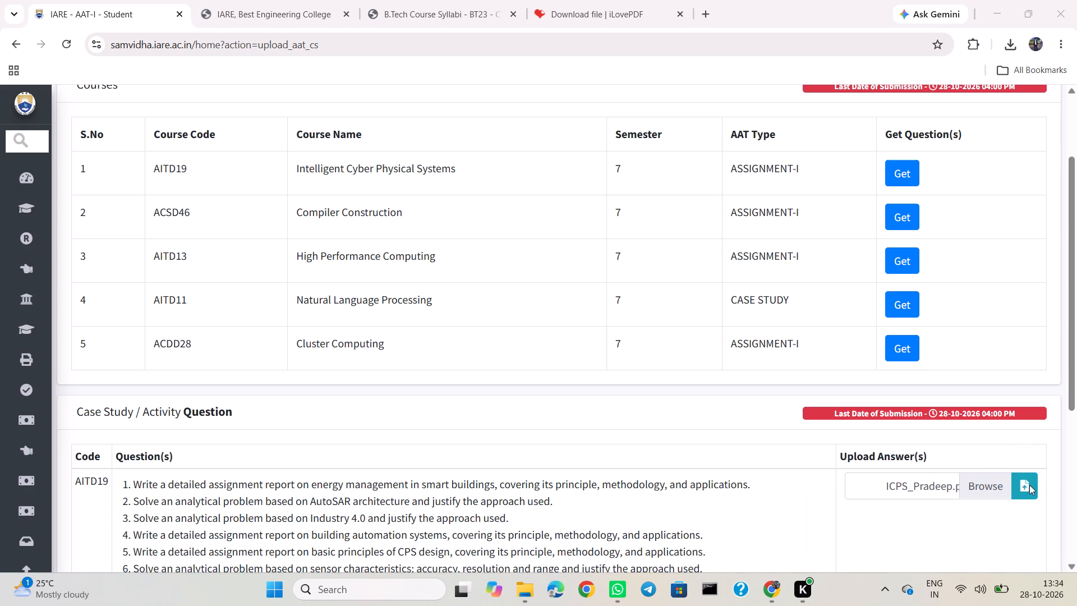
pyautogui.click(1029, 485)
pyautogui.click(1050, 458)
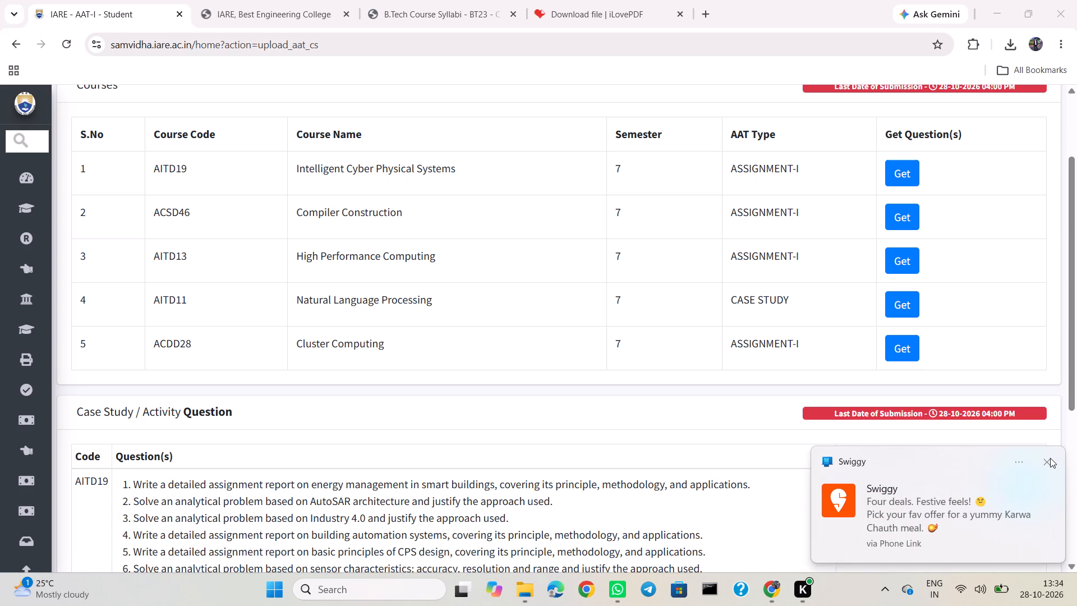
pyautogui.click(1021, 485)
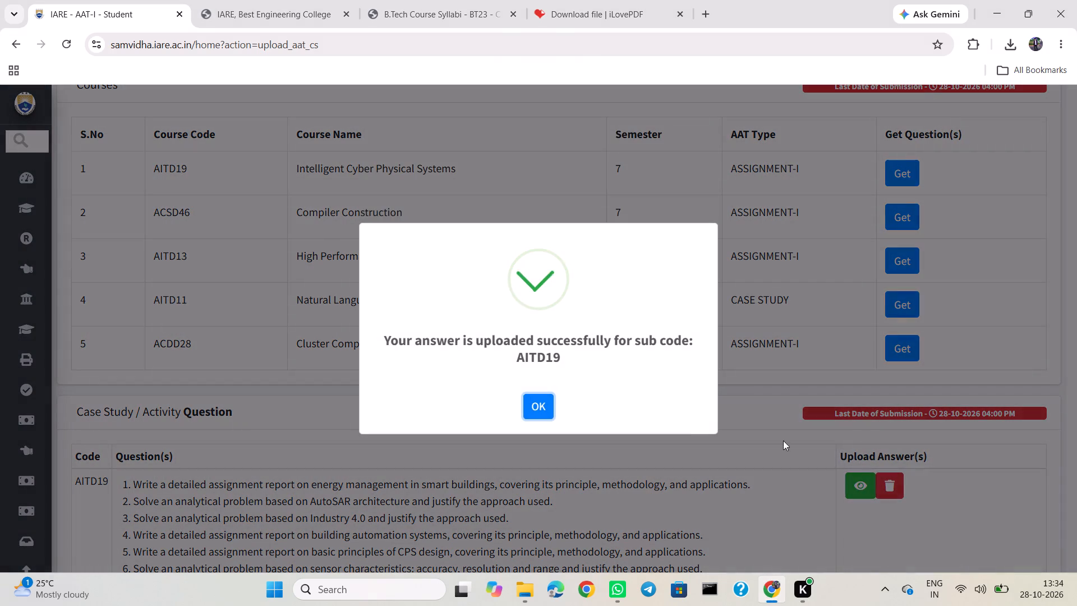
pyautogui.click(527, 403)
# Get the assignment questions for the Compiler Construction course (ACSD46).
pyautogui.scroll(2, 570, 409)
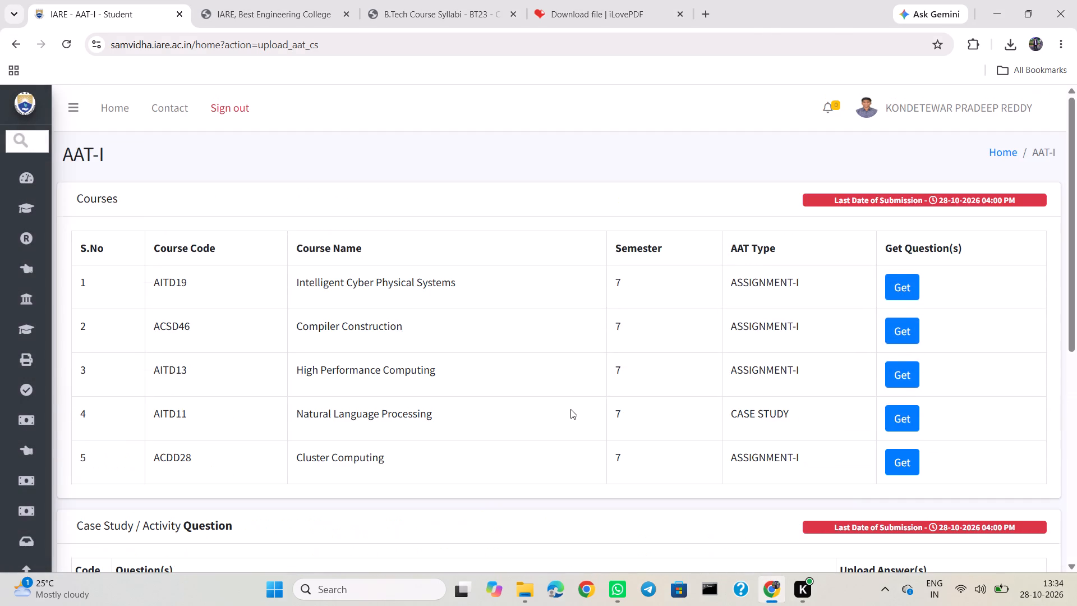
pyautogui.click(898, 323)
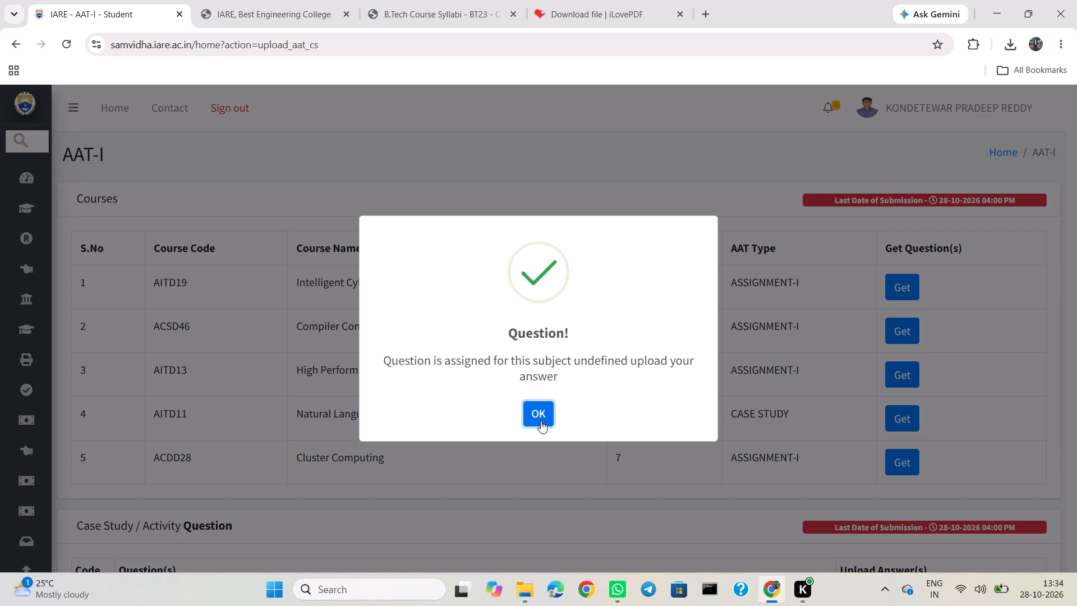
pyautogui.click(541, 421)
pyautogui.scroll(-3, 541, 421)
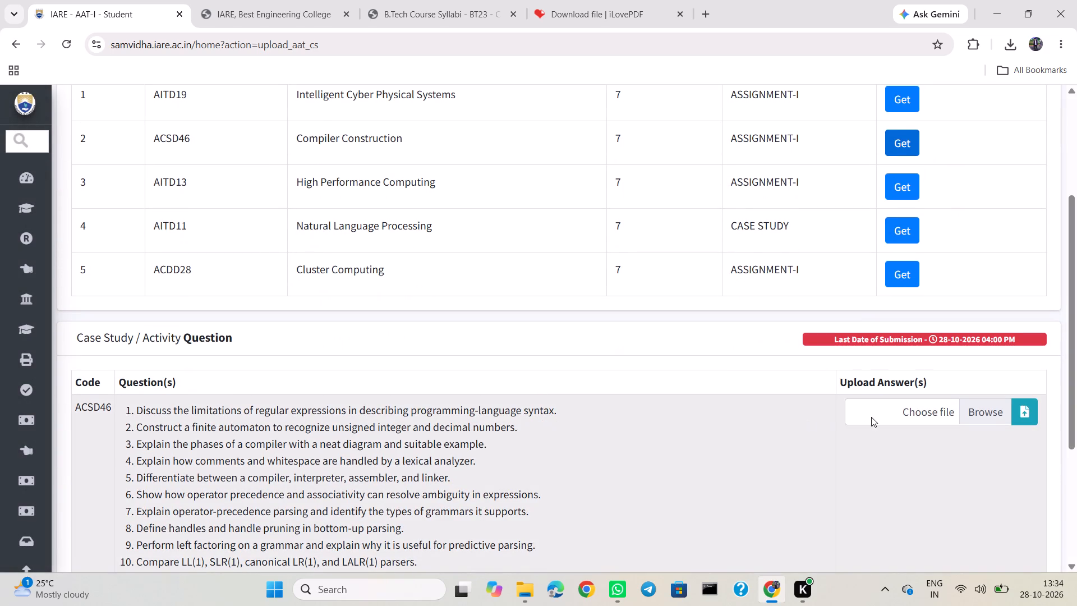
# Upload the Compiler_Pradeep PDF from the Downloads folder as the answer for course ACSD46.
pyautogui.click(871, 417)
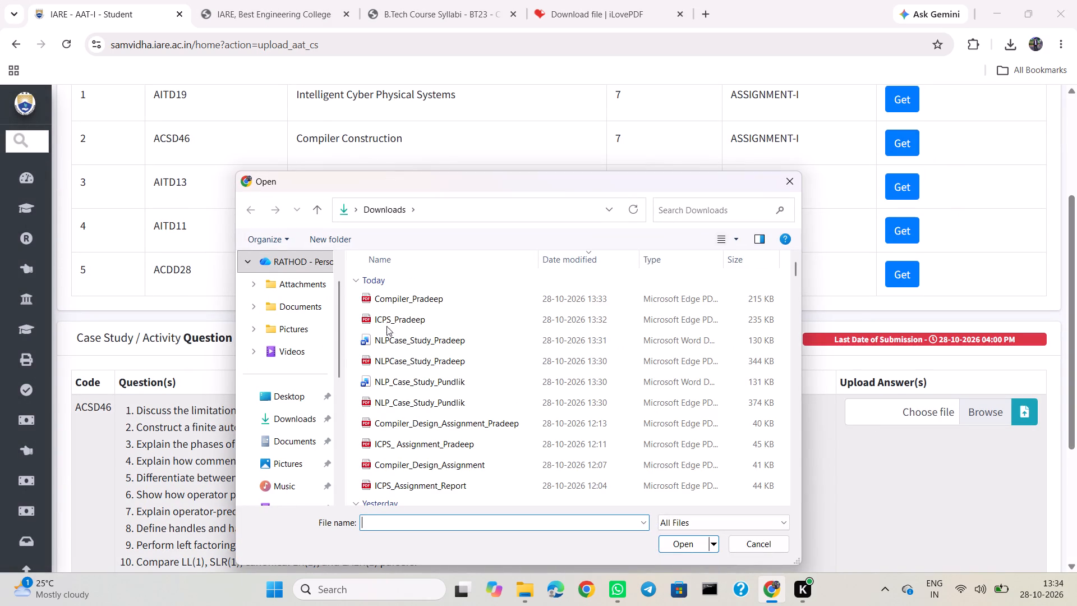
pyautogui.click(396, 307)
pyautogui.click(411, 306)
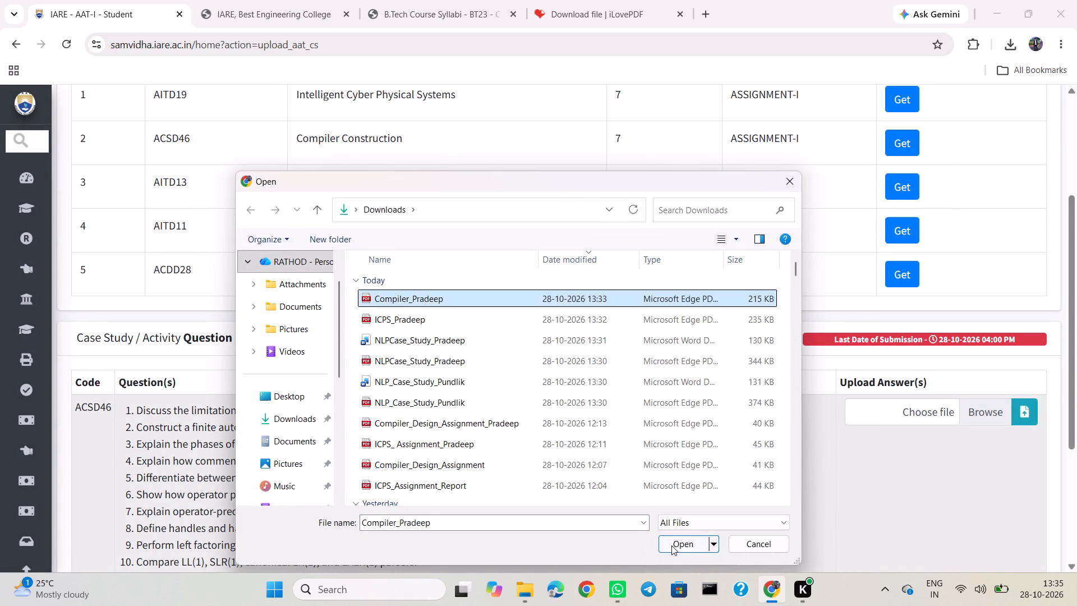
pyautogui.click(671, 545)
pyautogui.click(1029, 405)
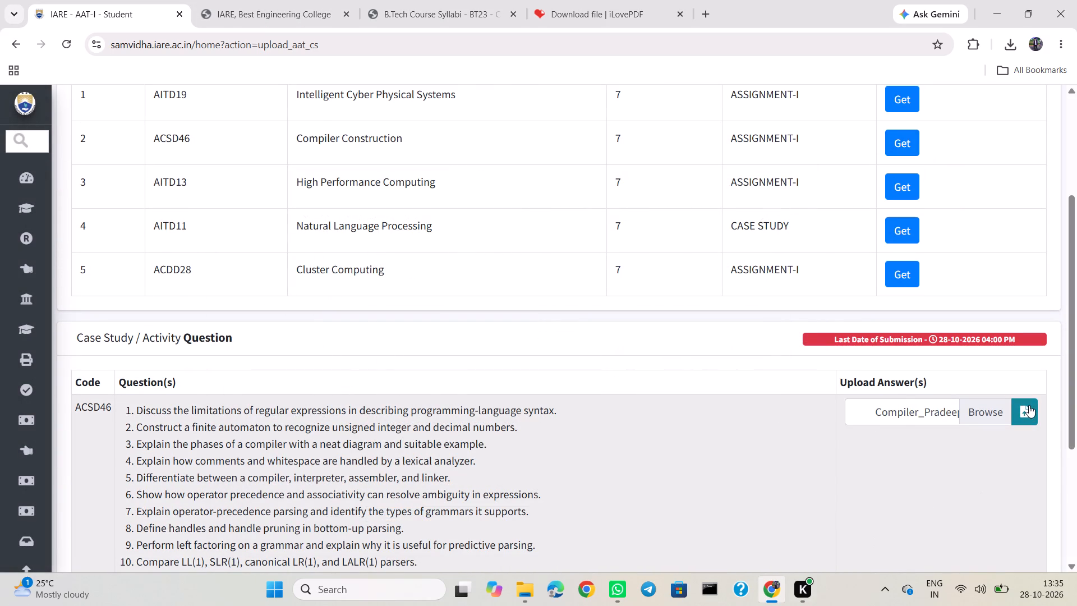
pyautogui.click(548, 387)
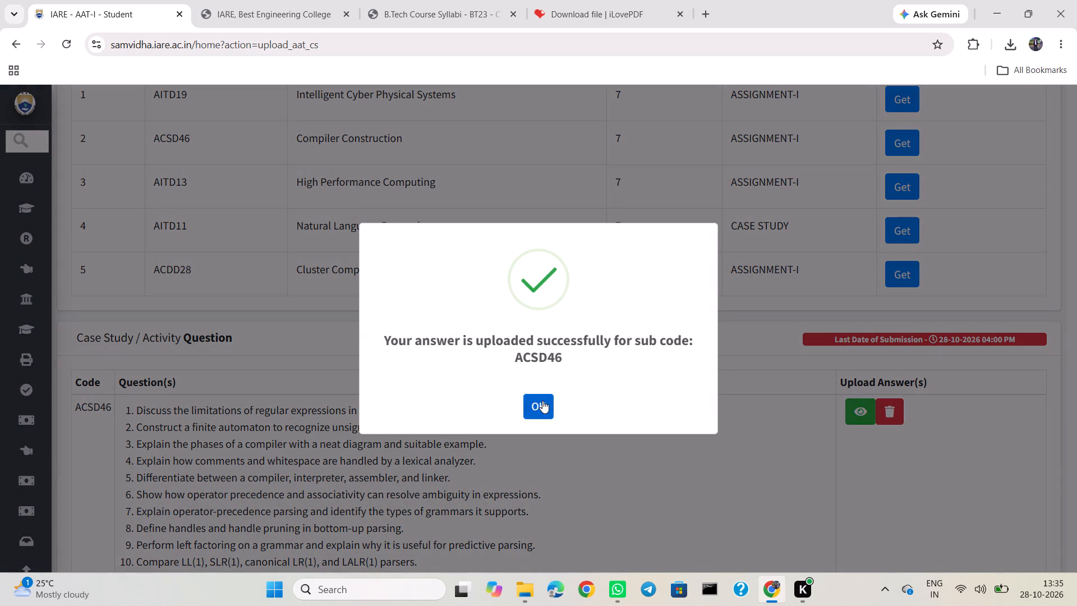
pyautogui.click(542, 401)
# Get the case study question for the Natural Language Processing course (AITD11).
pyautogui.scroll(7, 641, 389)
pyautogui.scroll(-1, 641, 389)
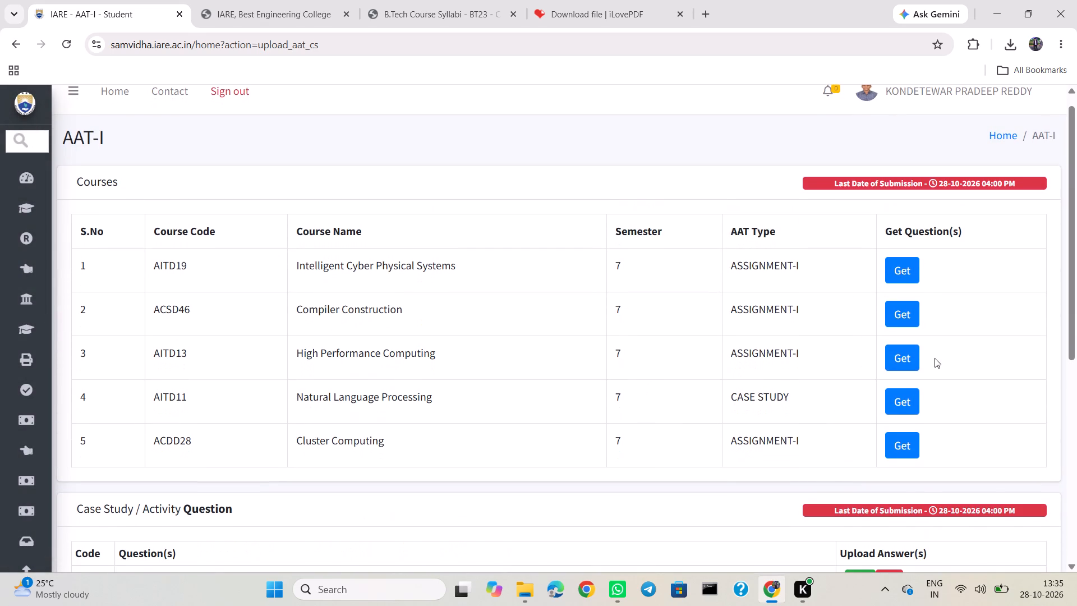
pyautogui.click(901, 401)
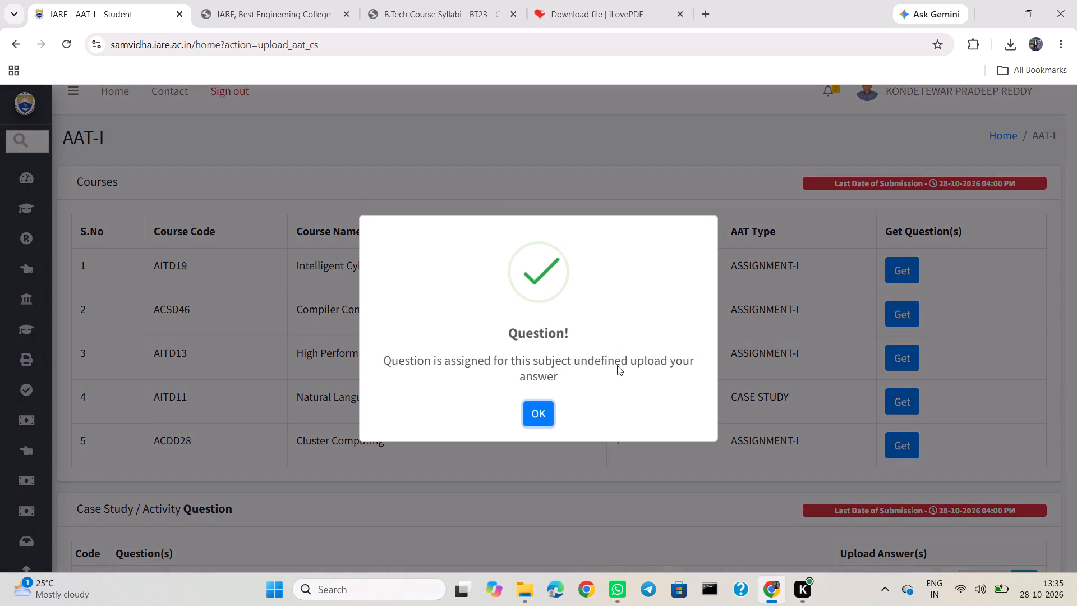
pyautogui.click(528, 413)
# Upload the NLPCase_Study_Pradeep PDF from the Downloads folder as the answer for course AITD11.
pyautogui.scroll(-2, 528, 413)
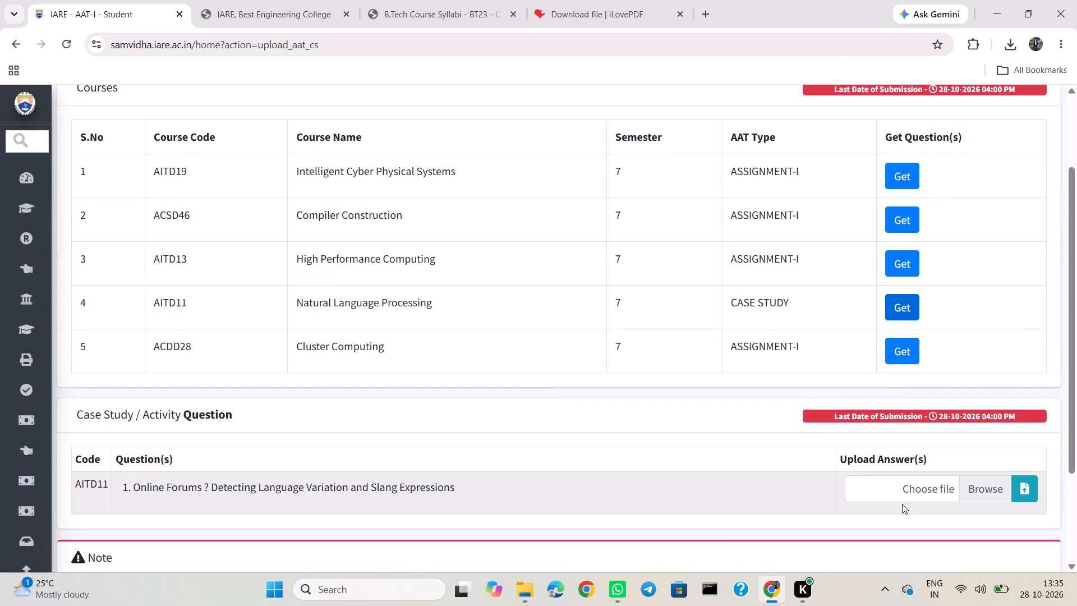
pyautogui.click(905, 507)
pyautogui.click(960, 491)
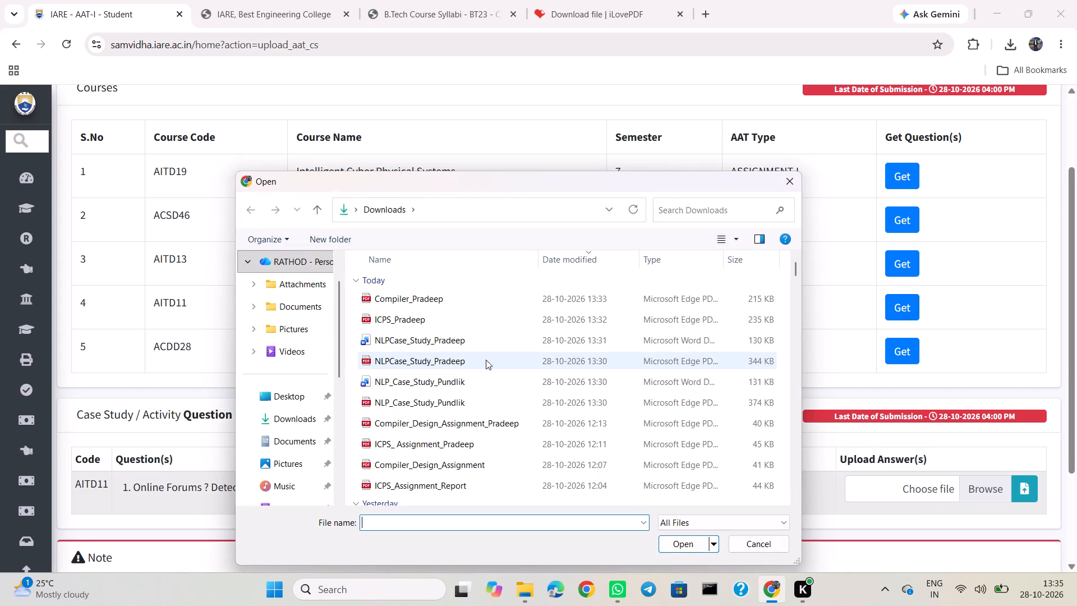
pyautogui.click(286, 416)
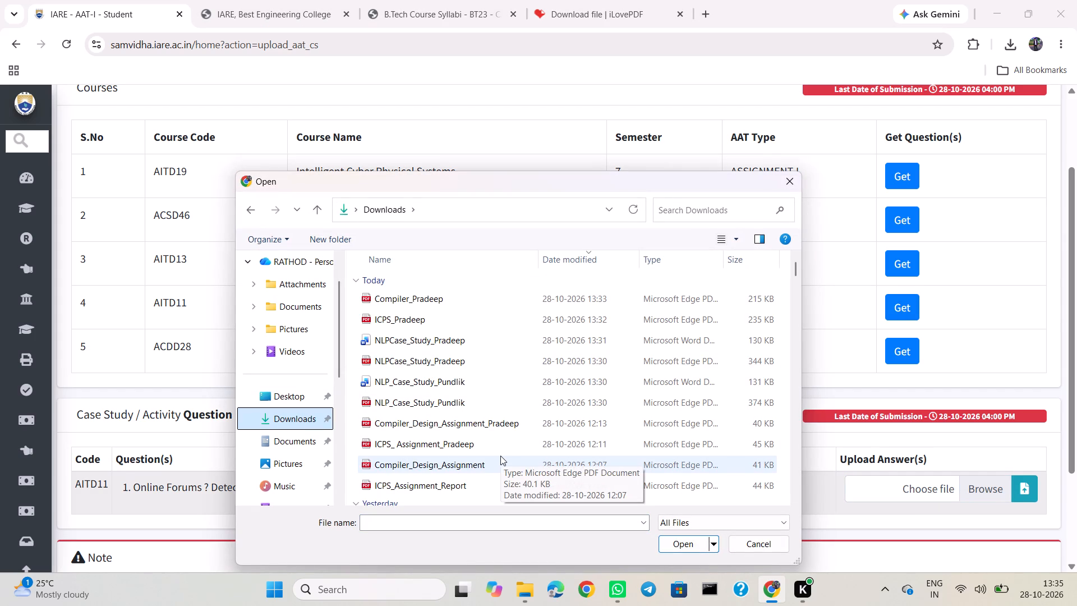
pyautogui.scroll(2, 500, 456)
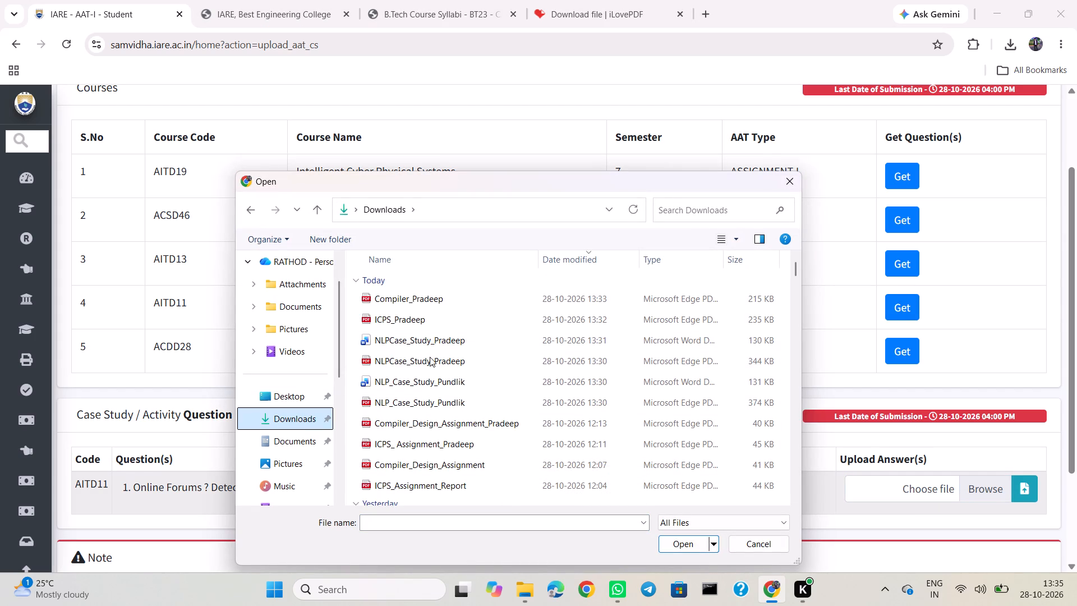
pyautogui.click(428, 363)
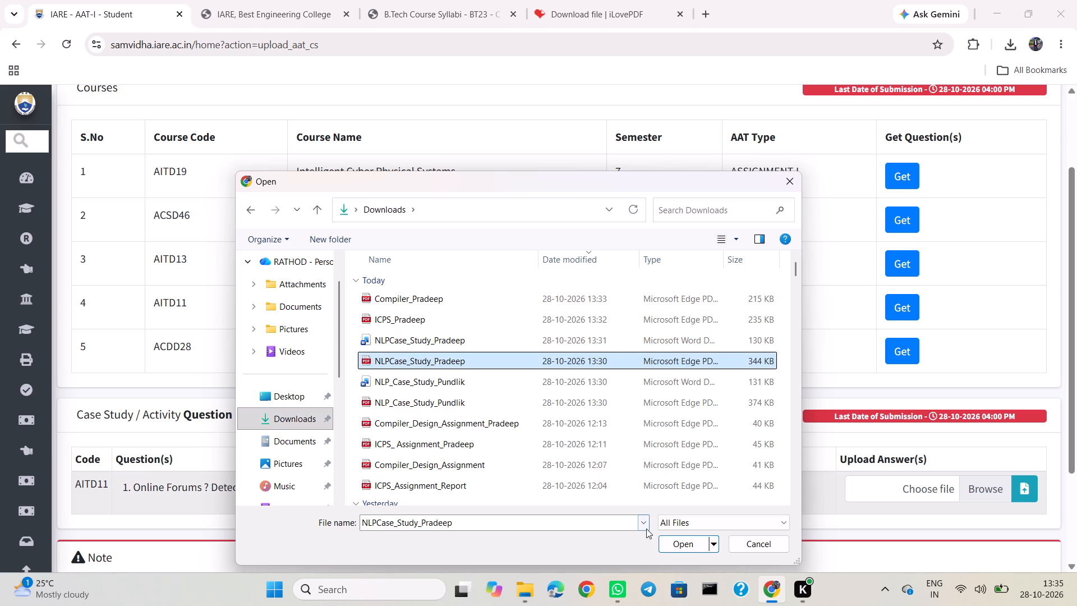
pyautogui.click(669, 542)
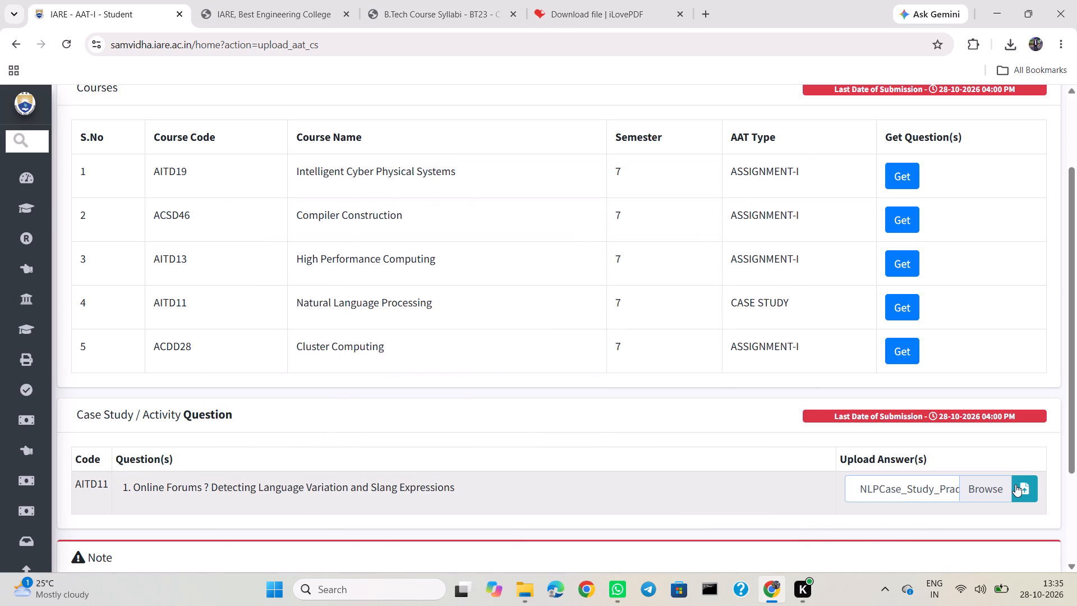
pyautogui.click(1015, 484)
pyautogui.click(530, 418)
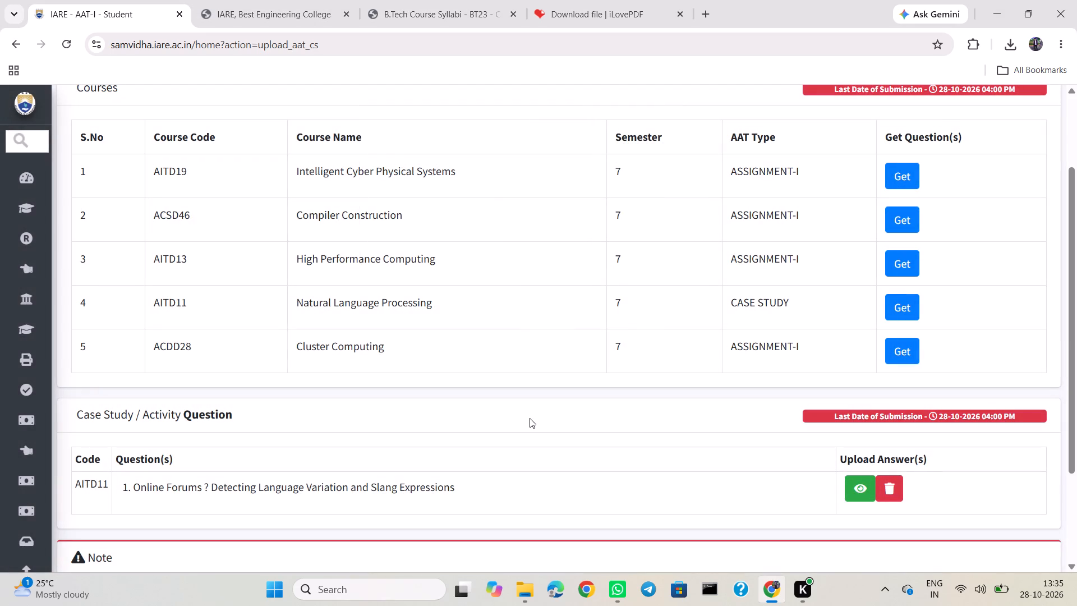
# Get the AITD19 questions again and check the plagiarism report and assignment pages in the uploaded answer PDF.
pyautogui.scroll(2, 530, 418)
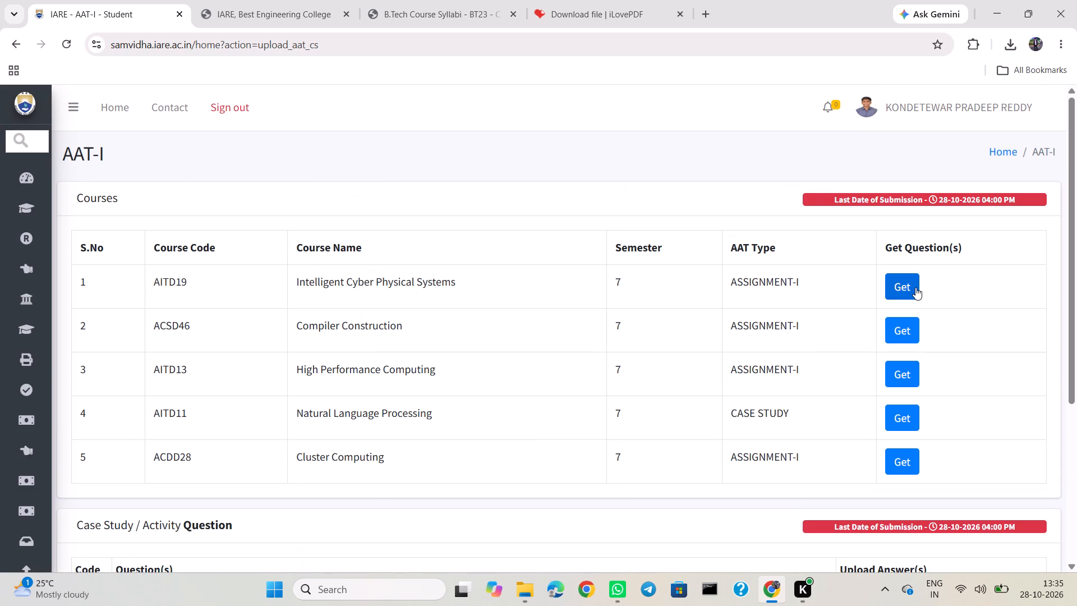
pyautogui.click(915, 287)
pyautogui.moveTo(521, 412); pyautogui.dragTo(540, 419)
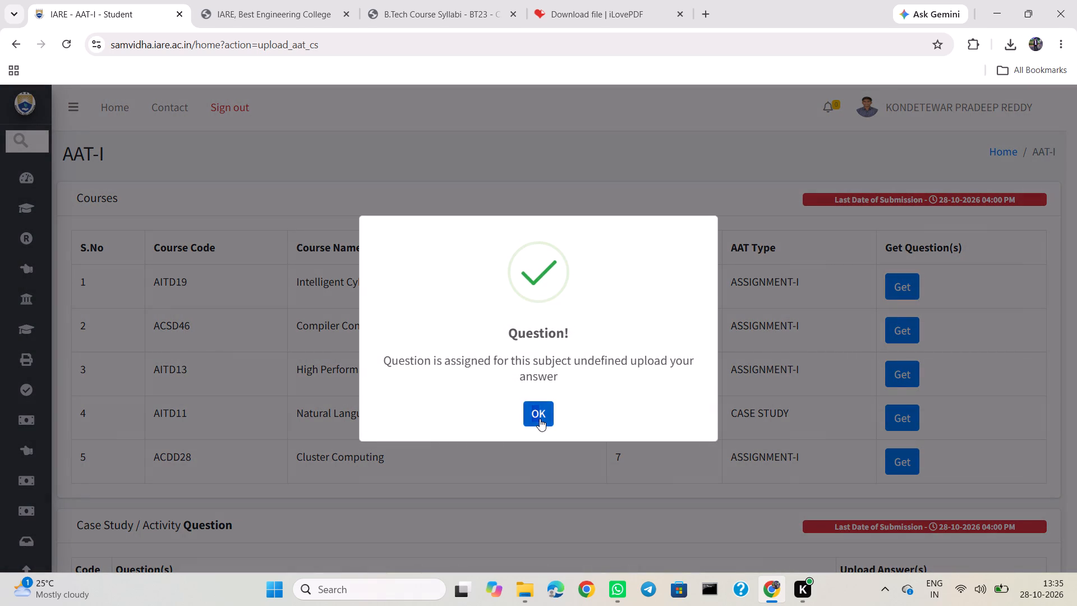
pyautogui.click(540, 419)
pyautogui.scroll(-3, 729, 472)
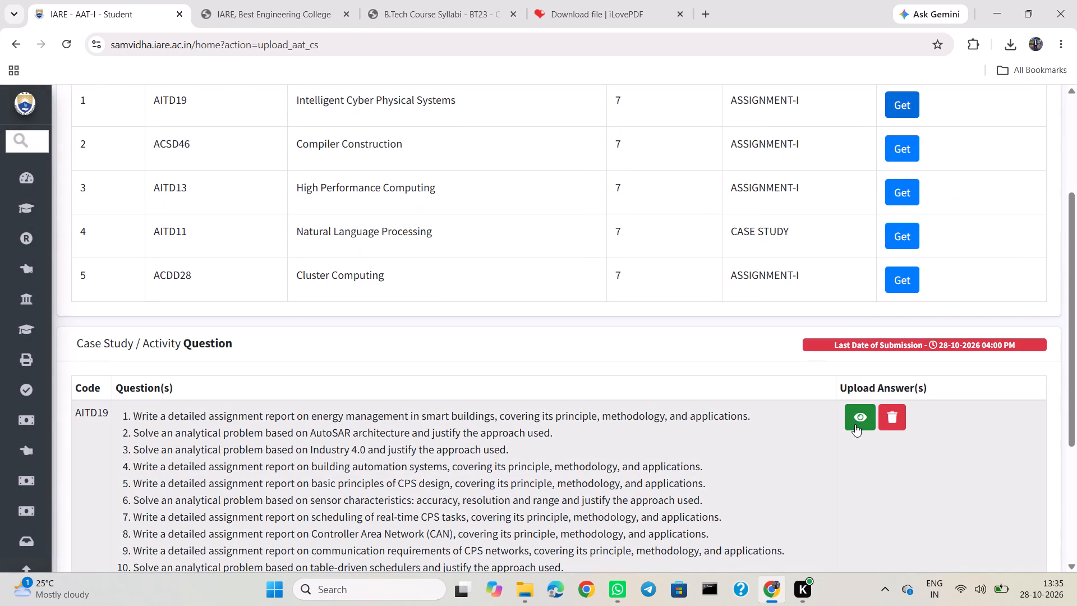
pyautogui.click(855, 424)
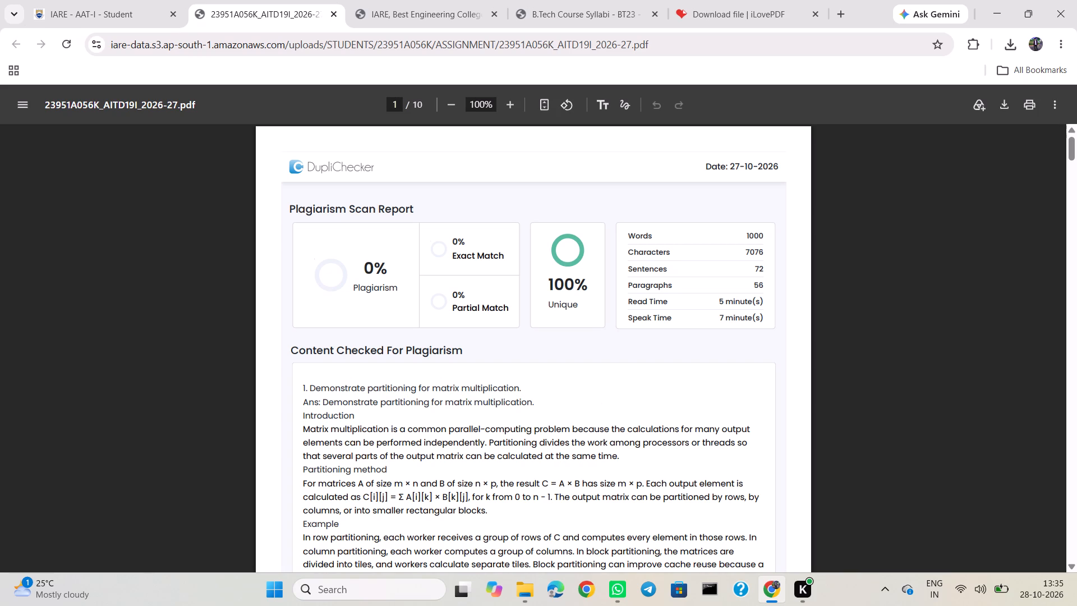
pyautogui.scroll(-12, 492, 421)
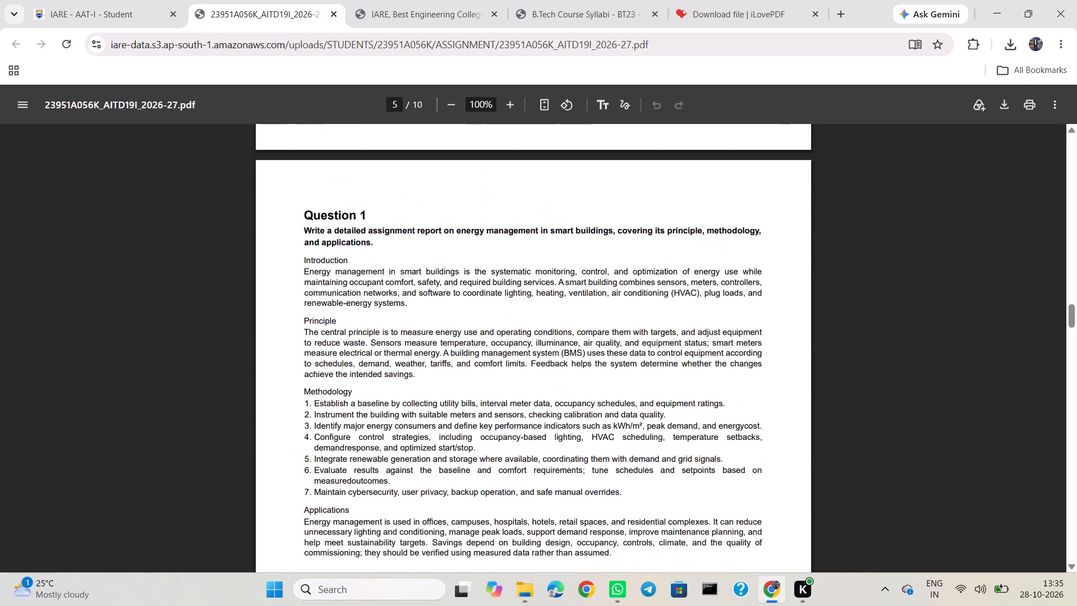
pyautogui.scroll(2, 492, 421)
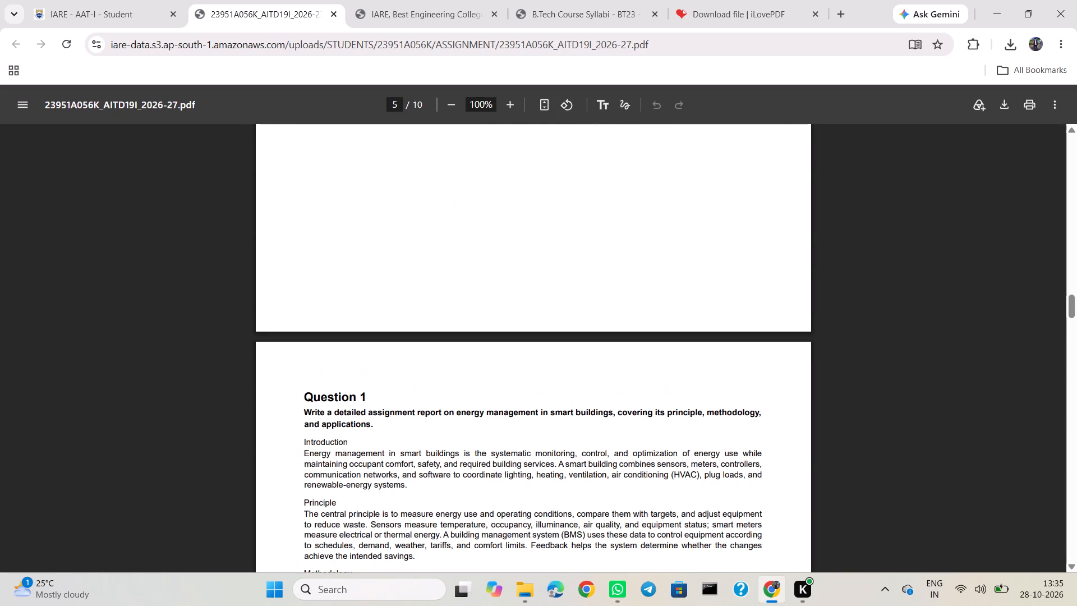
pyautogui.scroll(9, 492, 421)
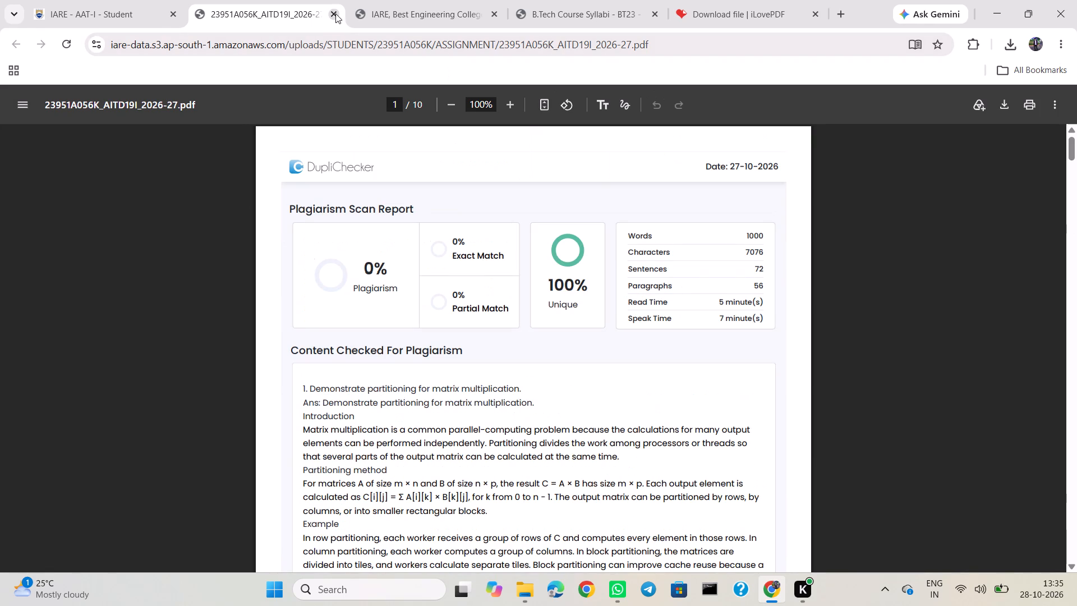
pyautogui.click(337, 13)
# Search the web for plagiarism checker in a new tab and open the DupliChecker site.
pyautogui.click(710, 15)
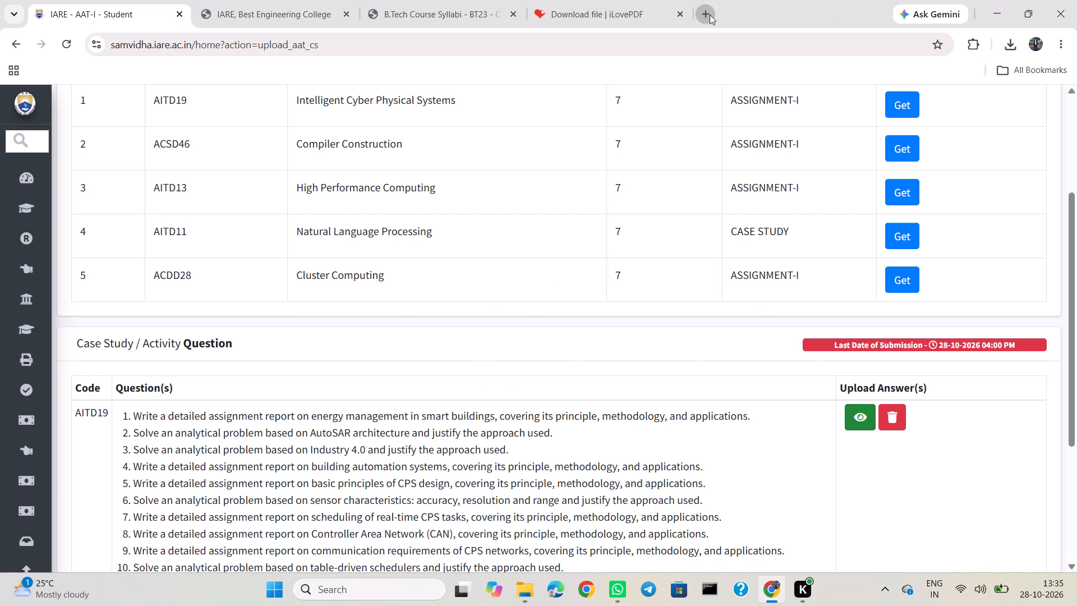
pyautogui.write('pl')
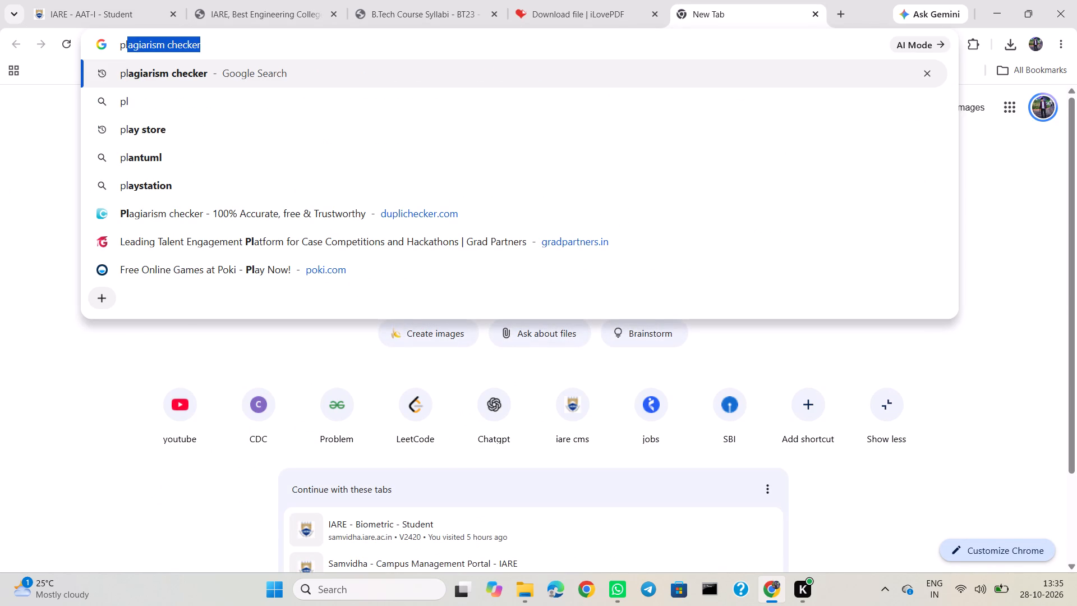
pyautogui.press('Return')
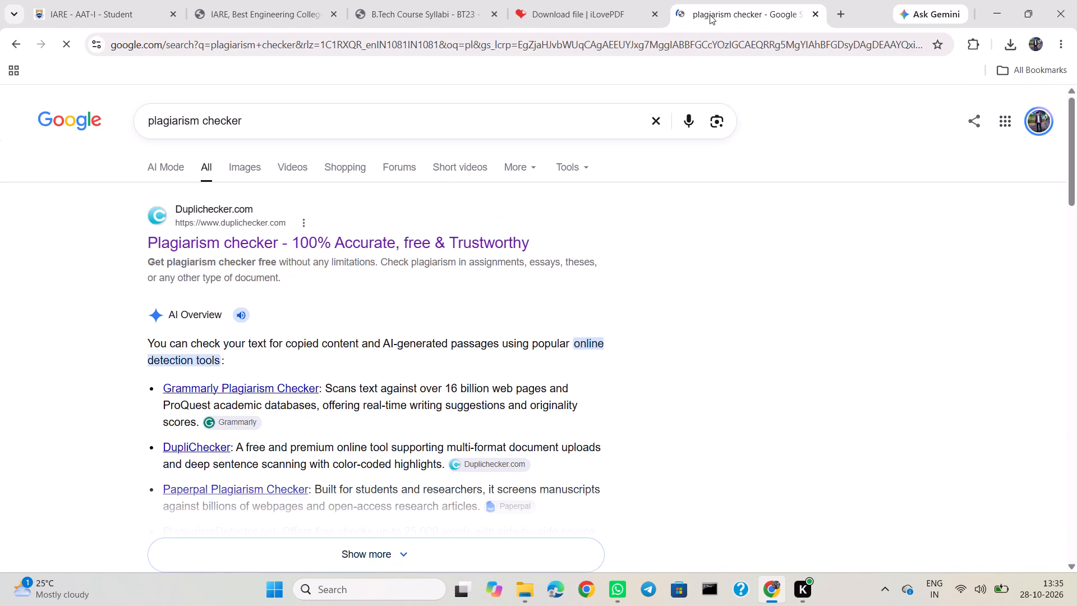
pyautogui.click(413, 252)
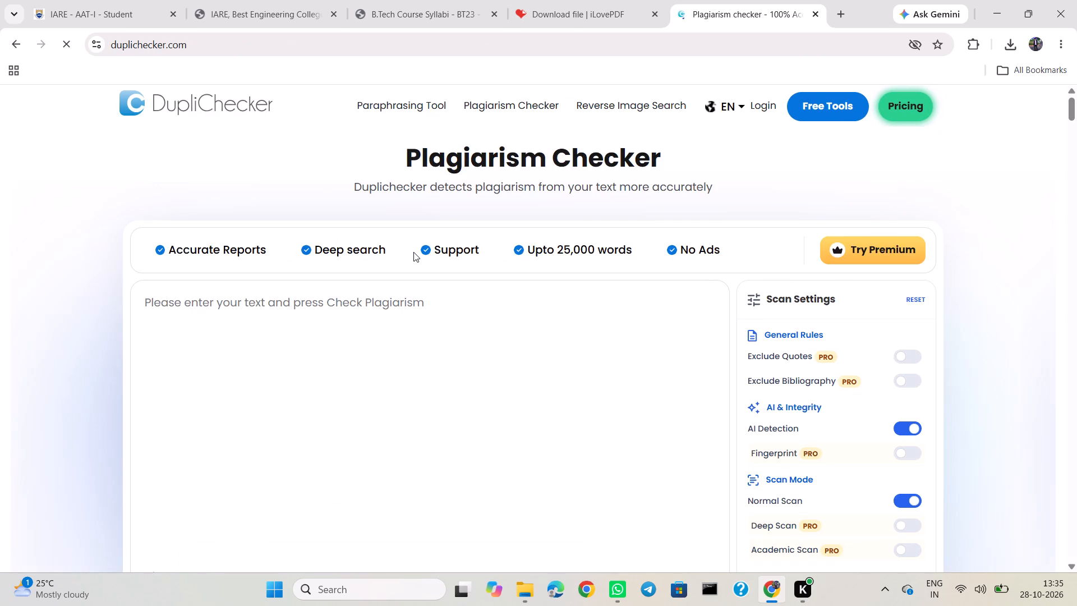
# Switch to File Explorer and open the Word document Compiler_Design_Assignment_Pradeep from the ASSESMENT VI SEM folder.
pyautogui.click(526, 604)
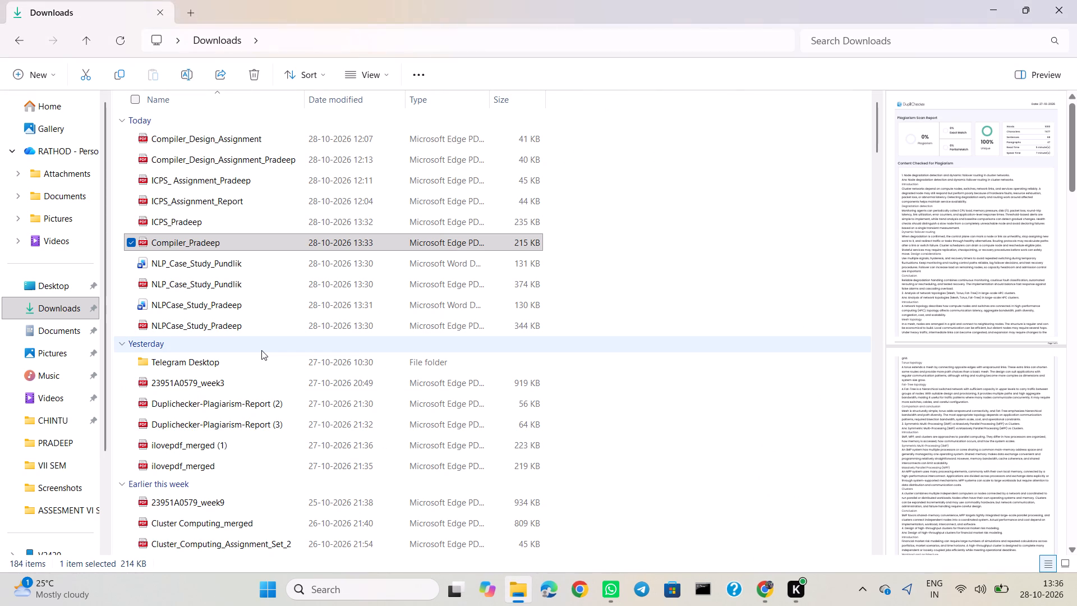
pyautogui.click(65, 520)
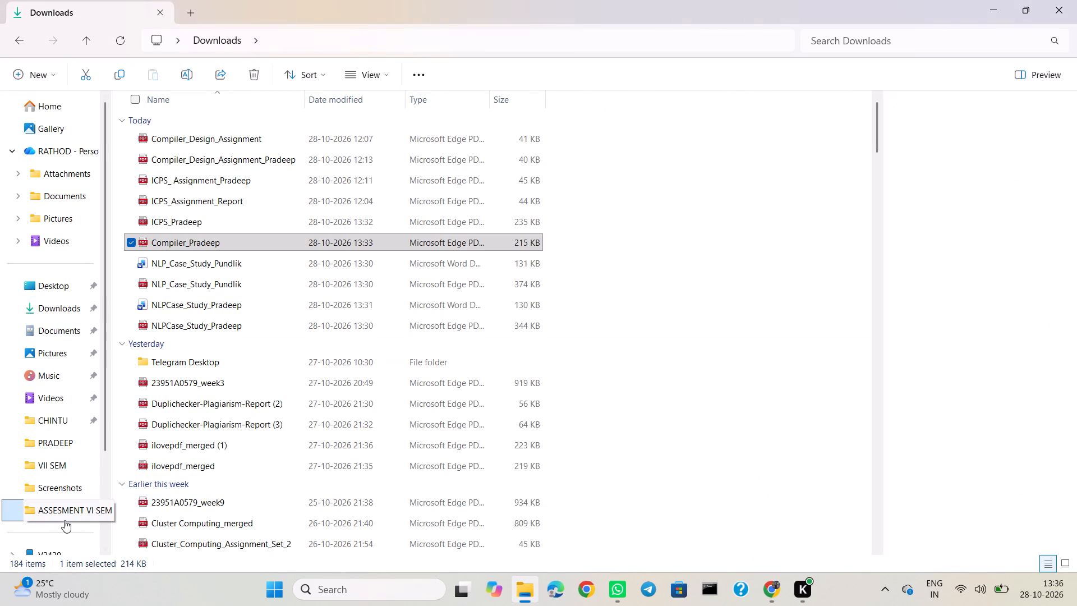
pyautogui.scroll(3, 332, 470)
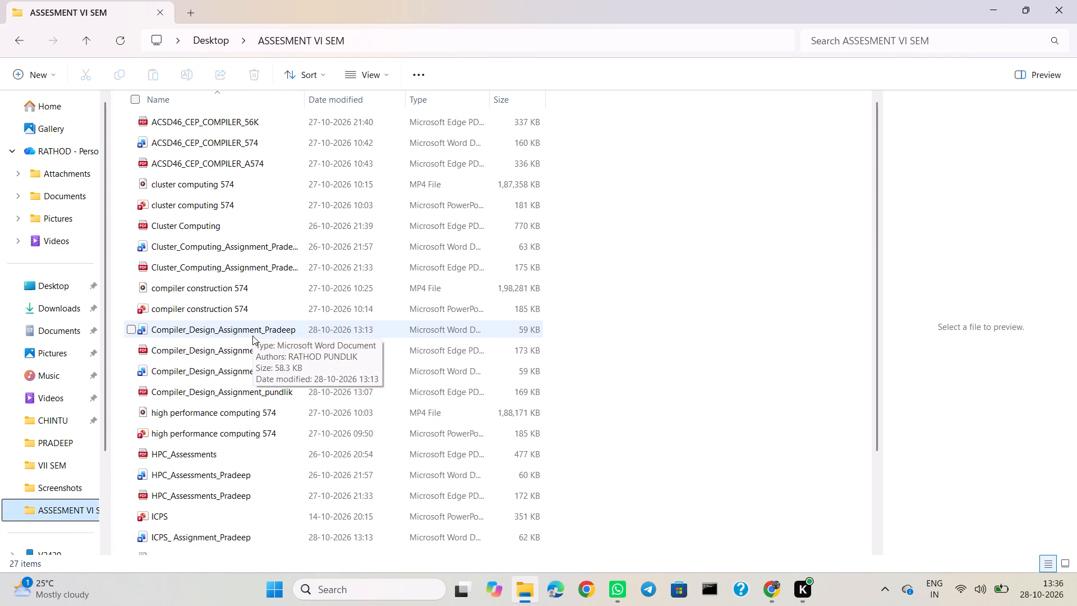
pyautogui.doubleClick(214, 330)
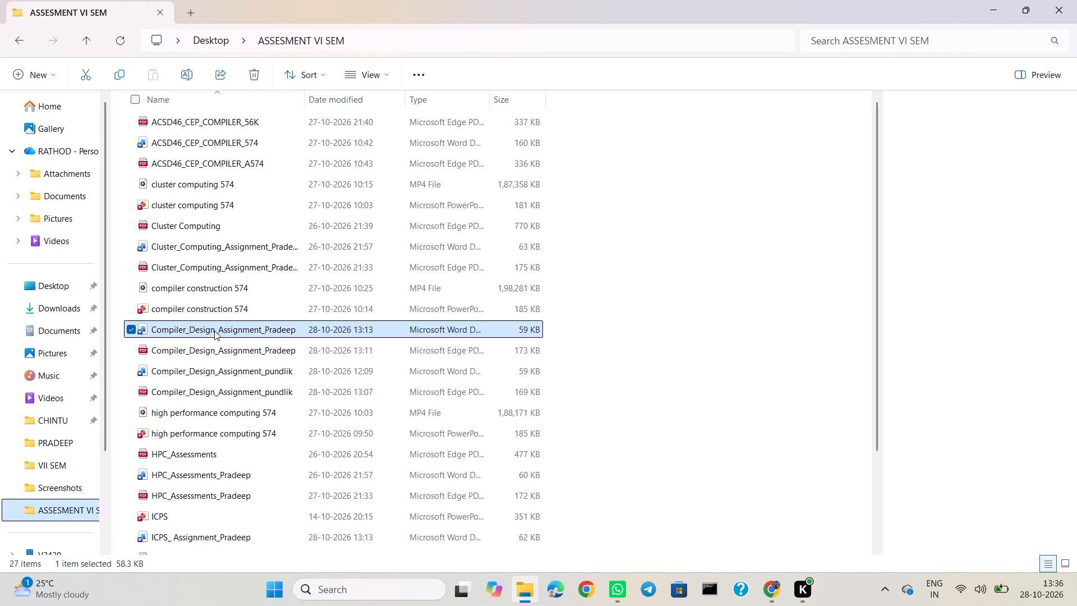
# Copy about 970 words of the assignment text, starting at the question line beneath the Question 1 heading.
pyautogui.scroll(-5, 559, 414)
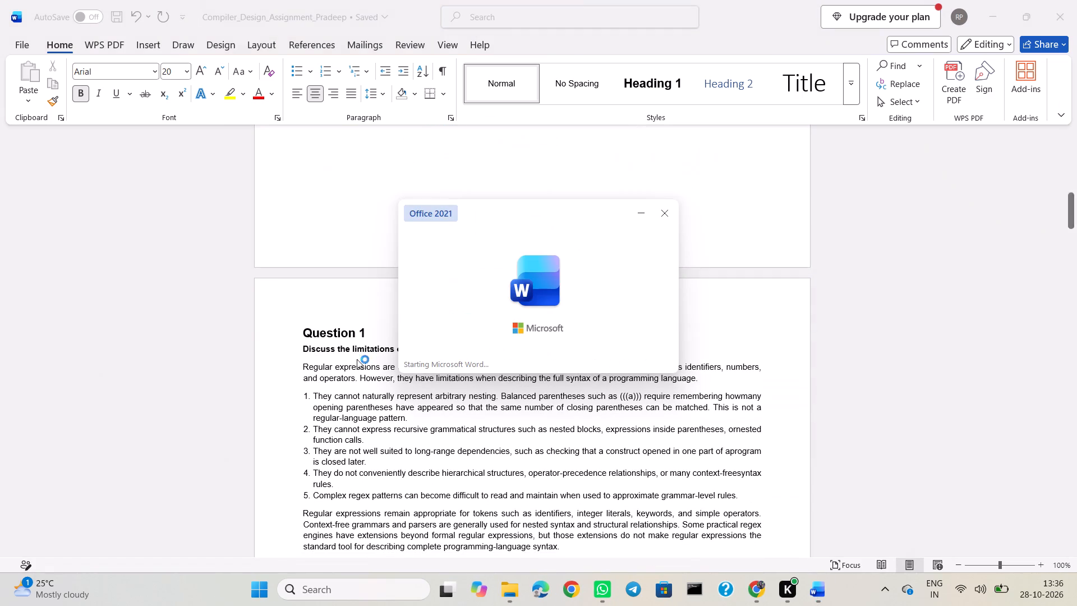
pyautogui.moveTo(301, 352); pyautogui.dragTo(328, 354)
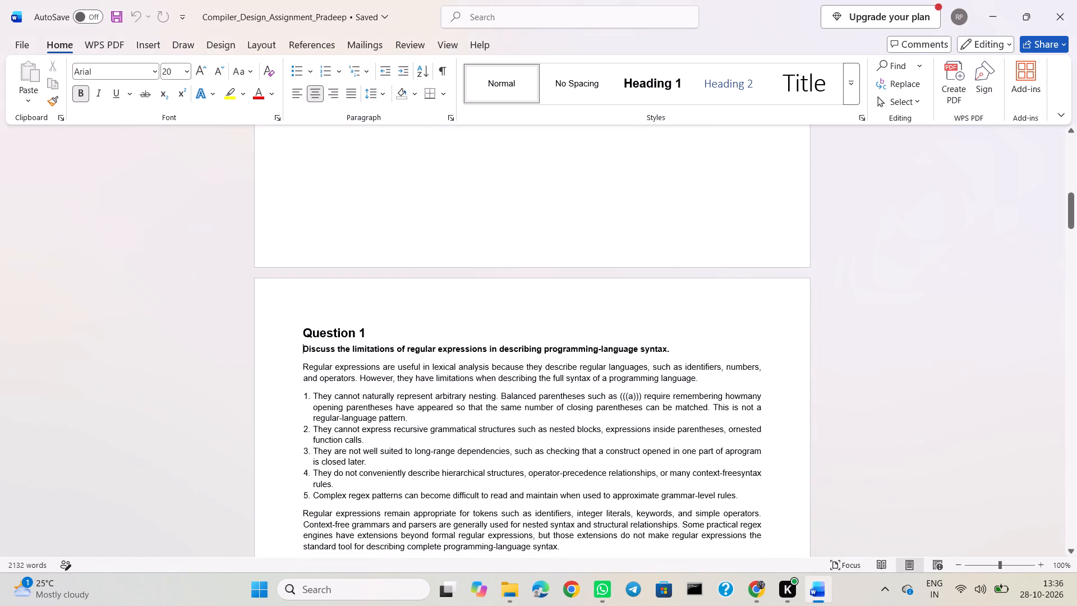
pyautogui.moveTo(328, 354); pyautogui.dragTo(496, 605)
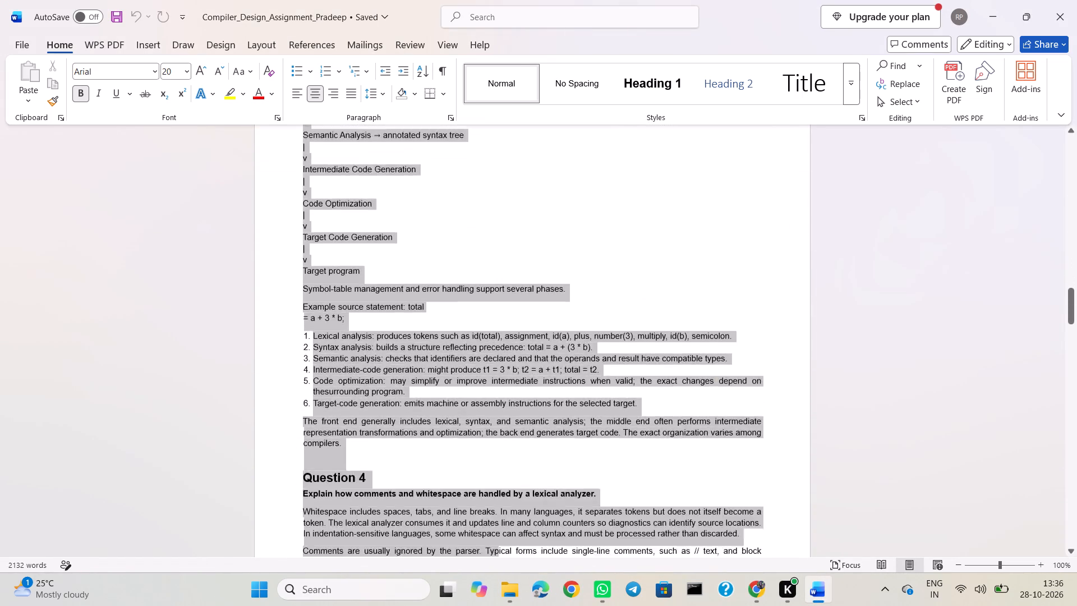
pyautogui.moveTo(496, 605); pyautogui.dragTo(587, 286)
pyautogui.hotkey('ctrl', 'c')
# Switch back to DupliChecker in Chrome and activate the plagiarism checker's text area for input.
pyautogui.hotkey('alt', 'Tab')
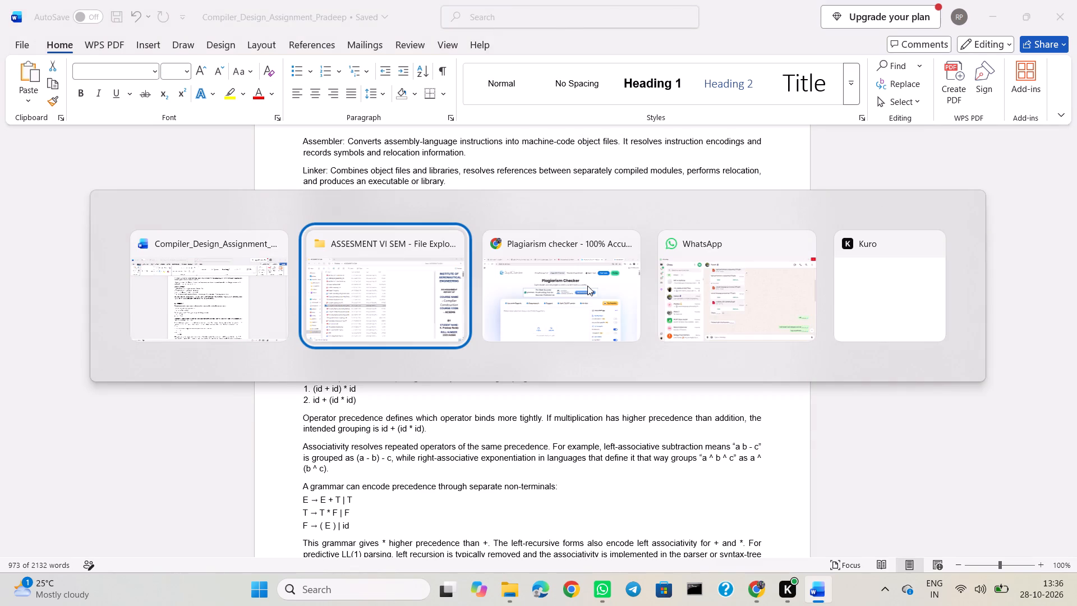
pyautogui.hotkey('alt', 'Tab')
pyautogui.click(324, 431)
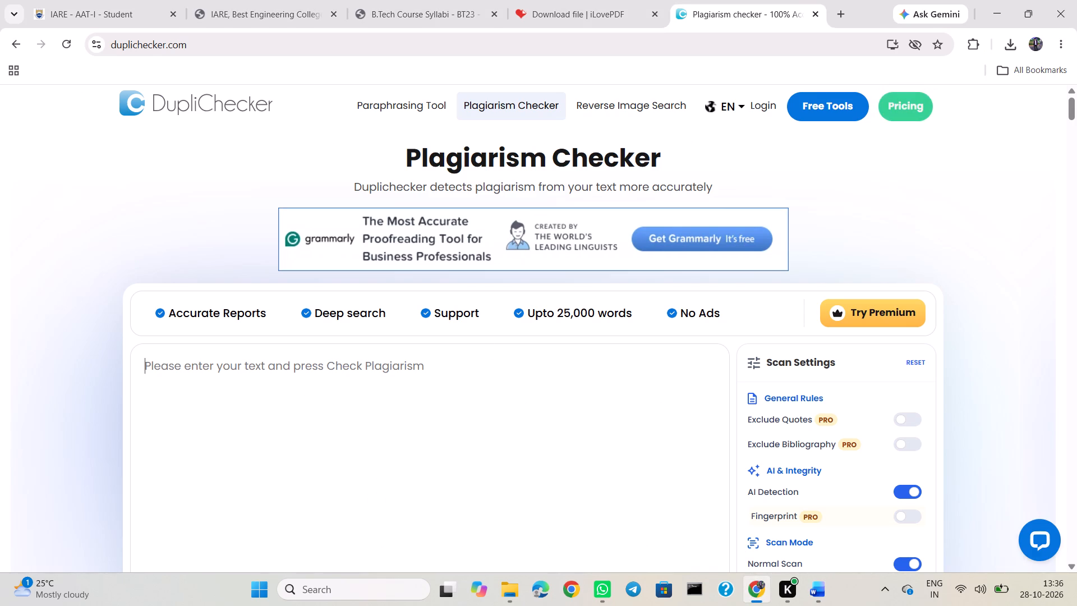
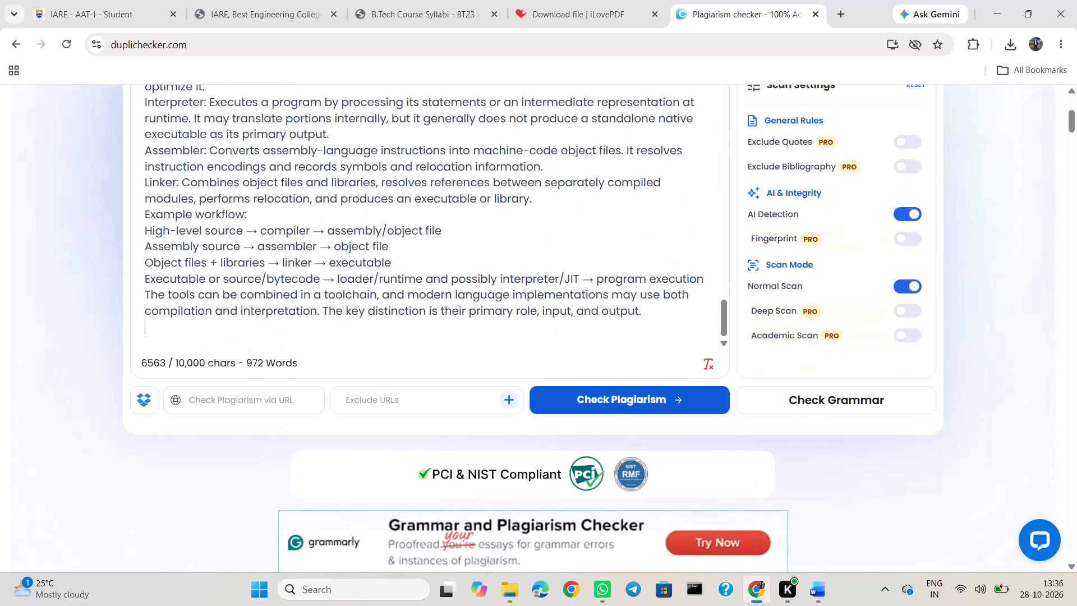
# Start the plagiarism check on the pasted Compiler Design text and complete the human verification.
pyautogui.click(578, 413)
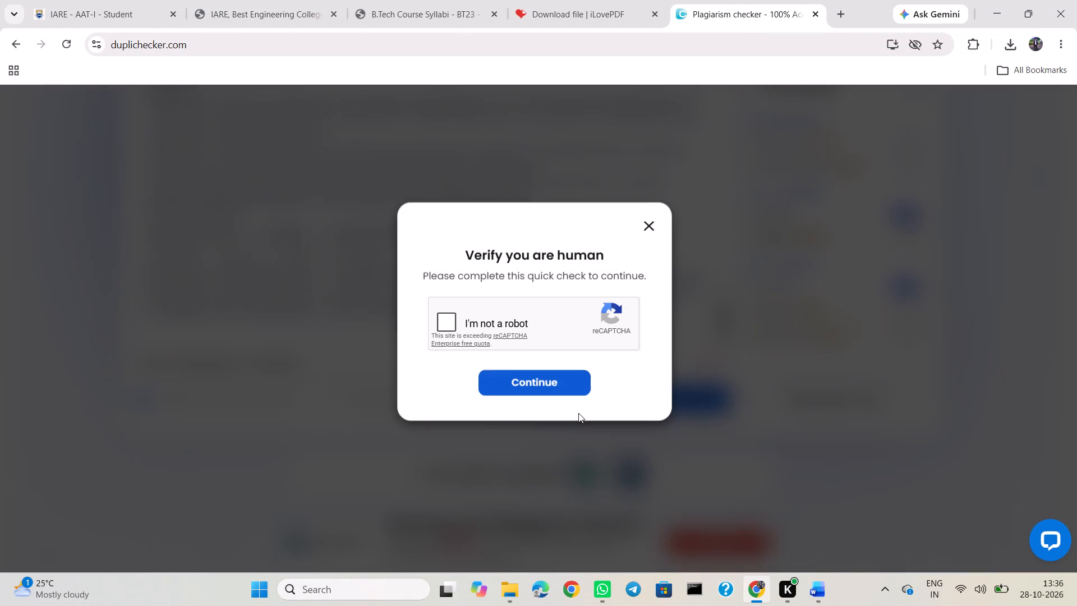
pyautogui.click(448, 339)
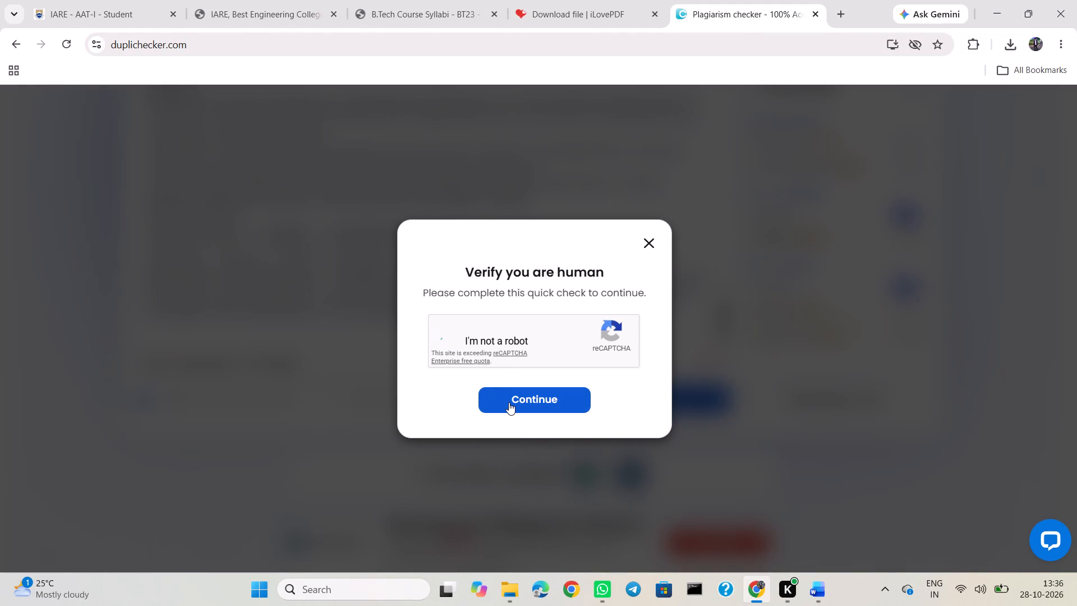
pyautogui.click(509, 402)
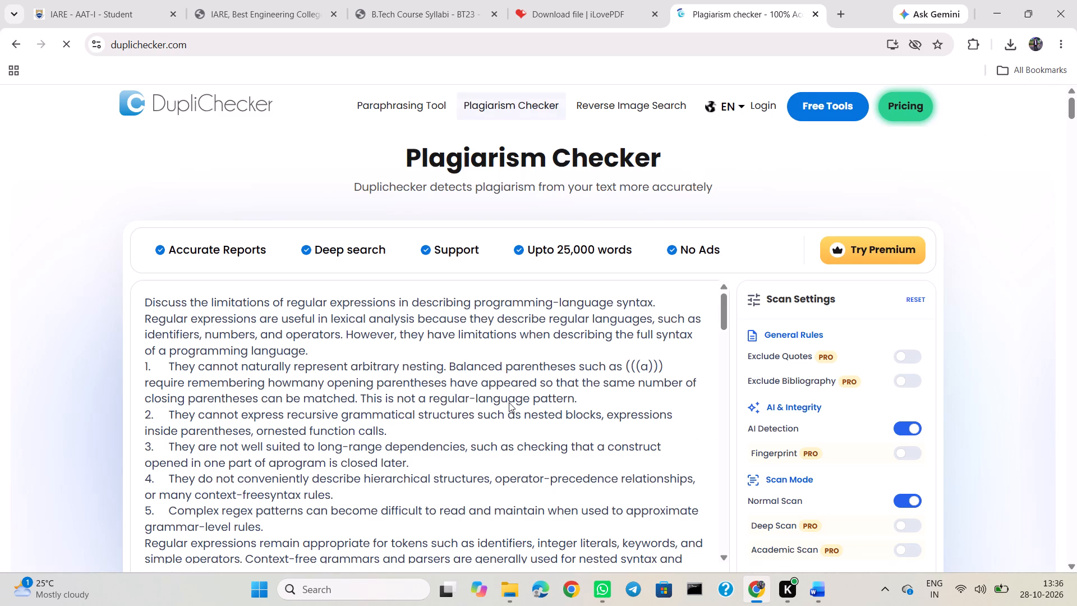
# Switch to File Explorer and delete the Compiler_Pradeep and ICPS_Pradeep PDFs from the Downloads folder.
pyautogui.click(504, 599)
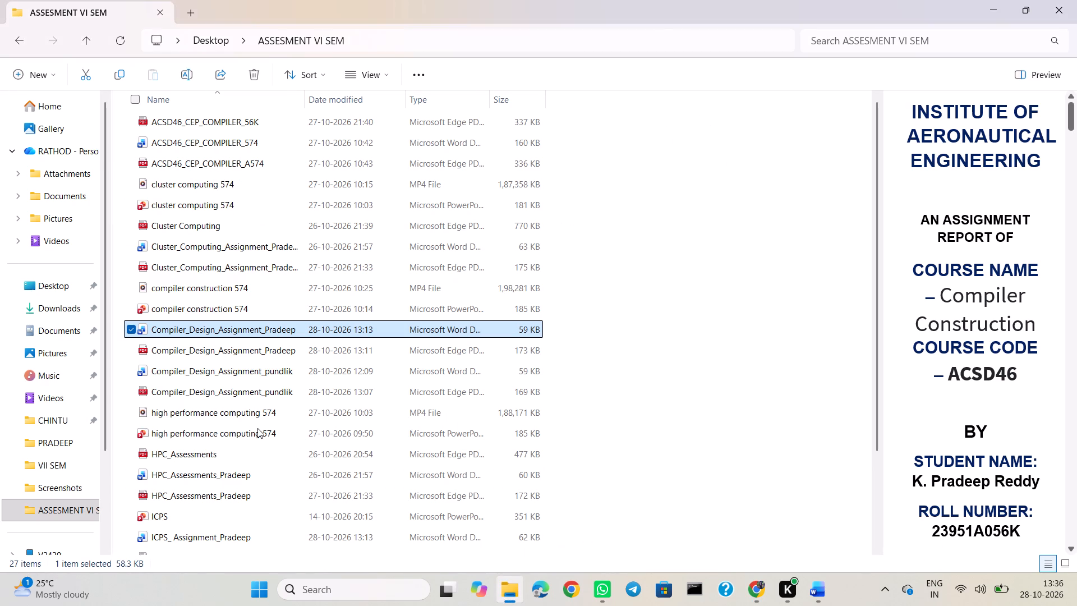
pyautogui.click(59, 306)
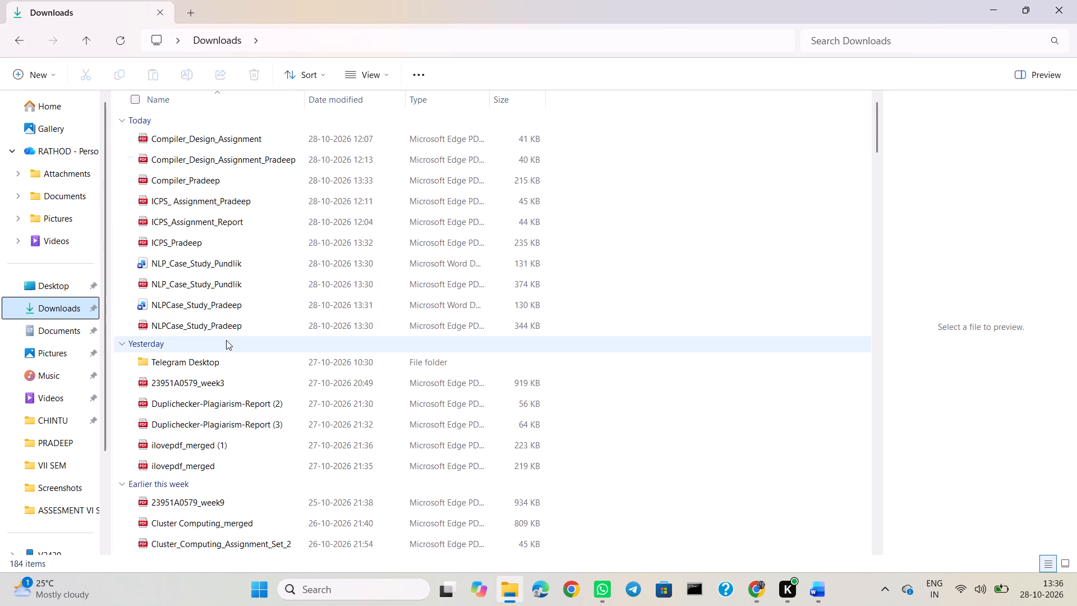
pyautogui.click(168, 178)
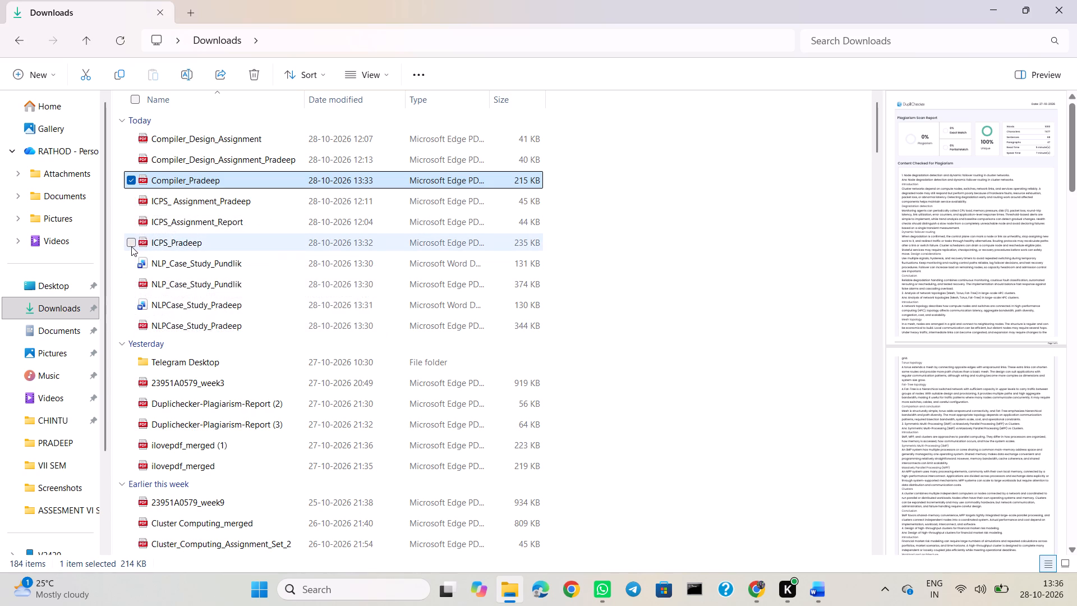
pyautogui.click(128, 243)
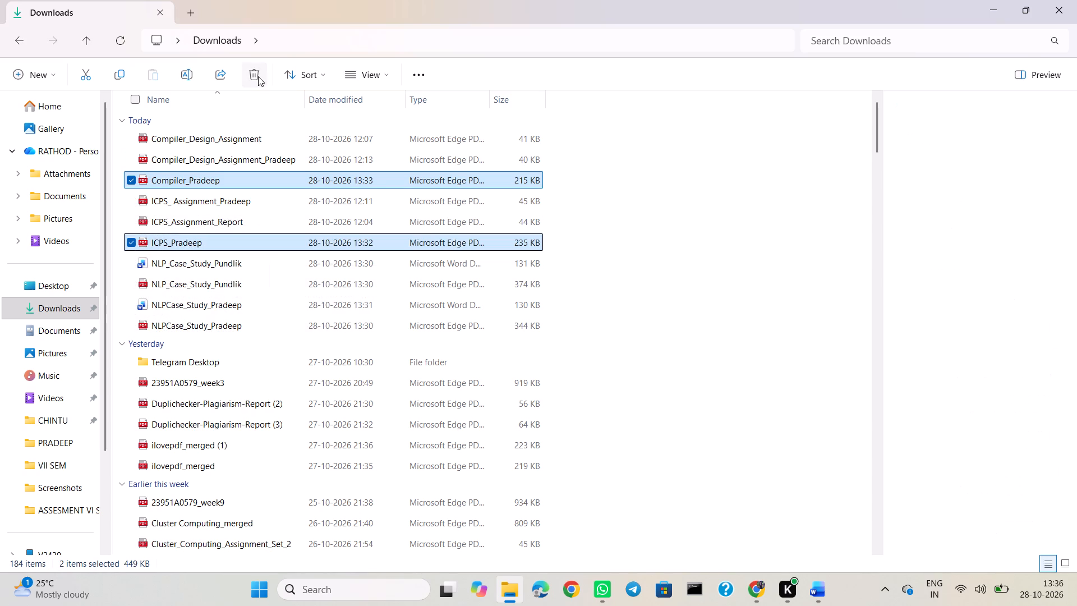
pyautogui.click(258, 76)
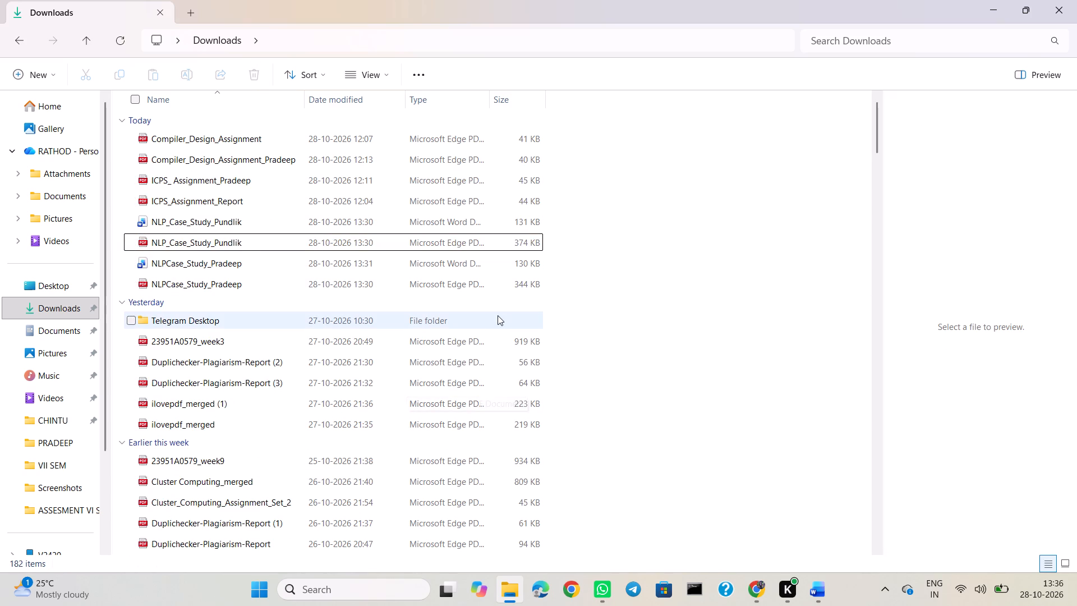
# Delete the PDFs ICPS_Assignment_Report, ICPS_ Assignment_Pradeep, Compiler_Design_Assignment and Compiler_Design_Assignment_Pradeep from Downloads.
pyautogui.click(231, 206)
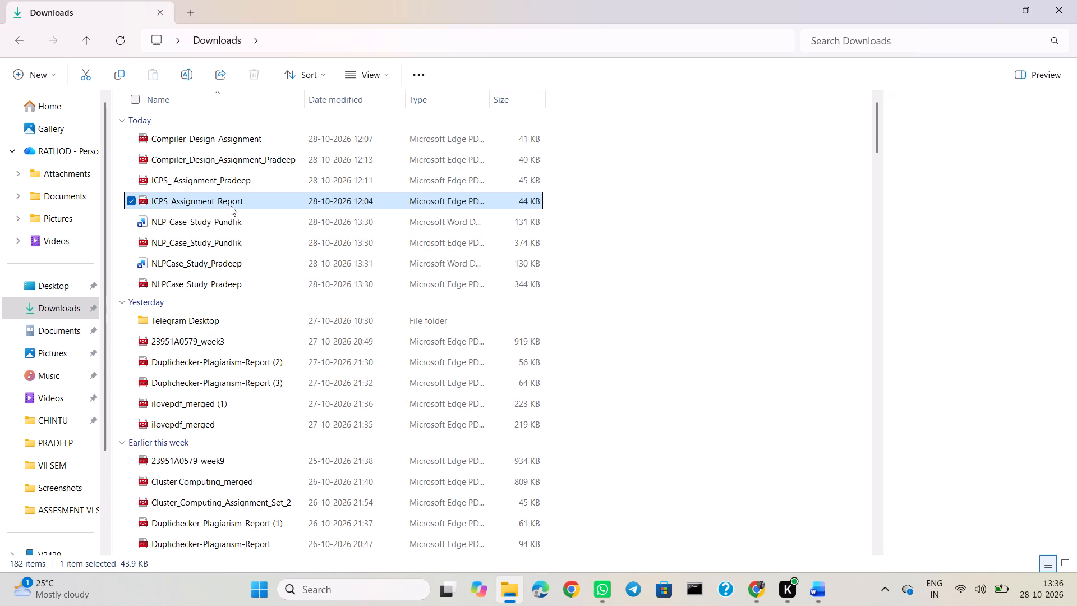
pyautogui.scroll(4, 980, 305)
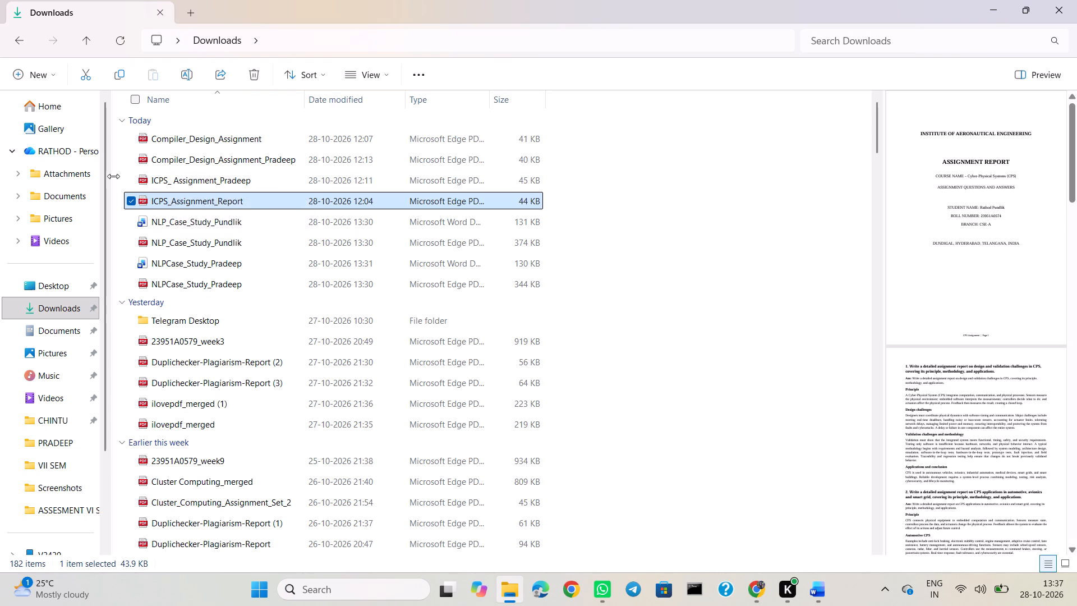
pyautogui.click(132, 179)
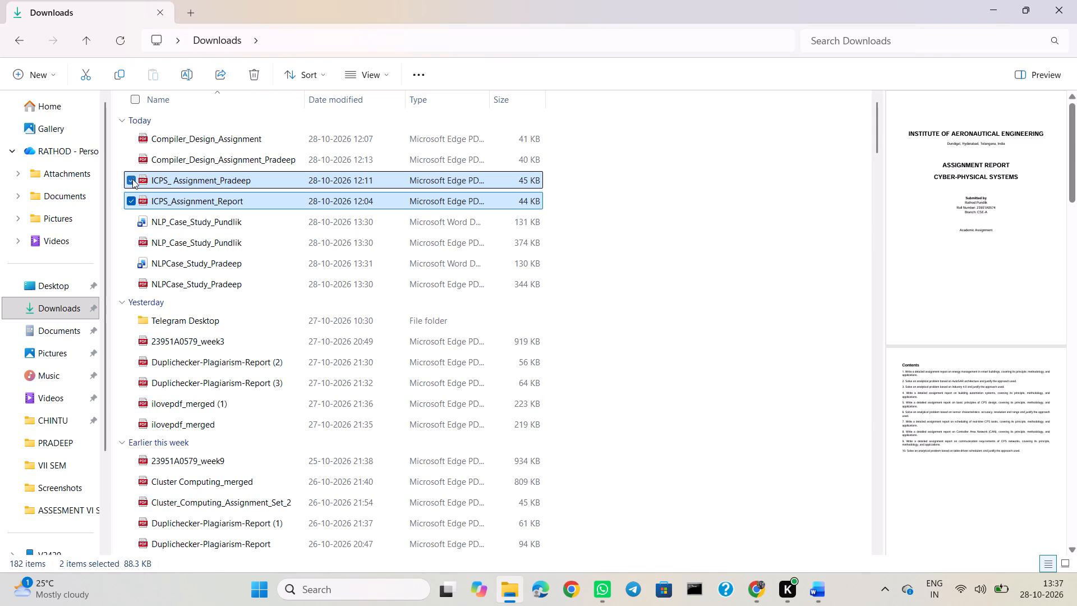
pyautogui.click(252, 75)
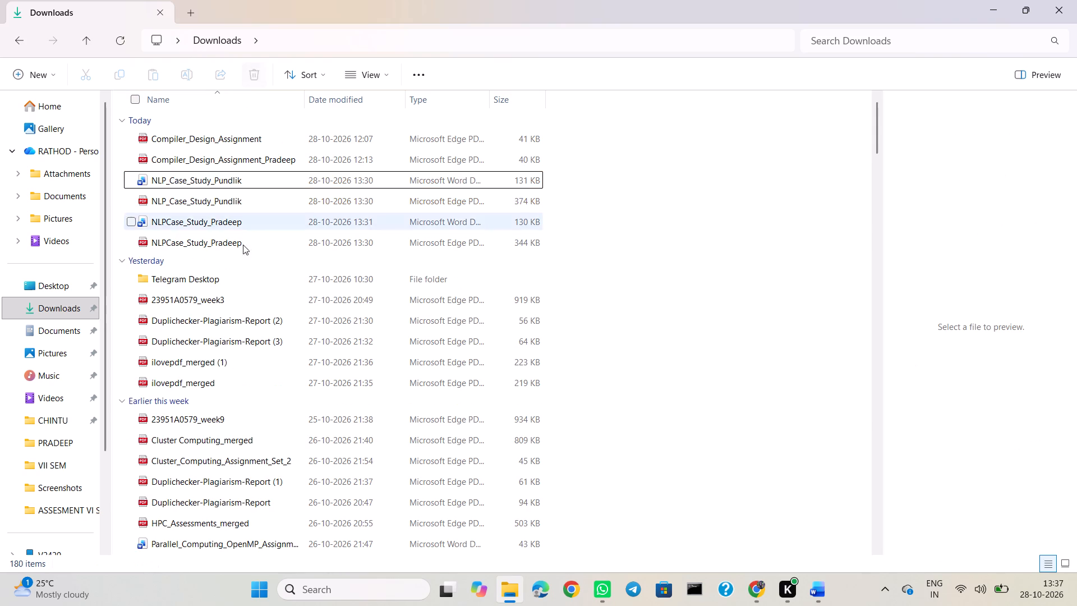
pyautogui.click(210, 150)
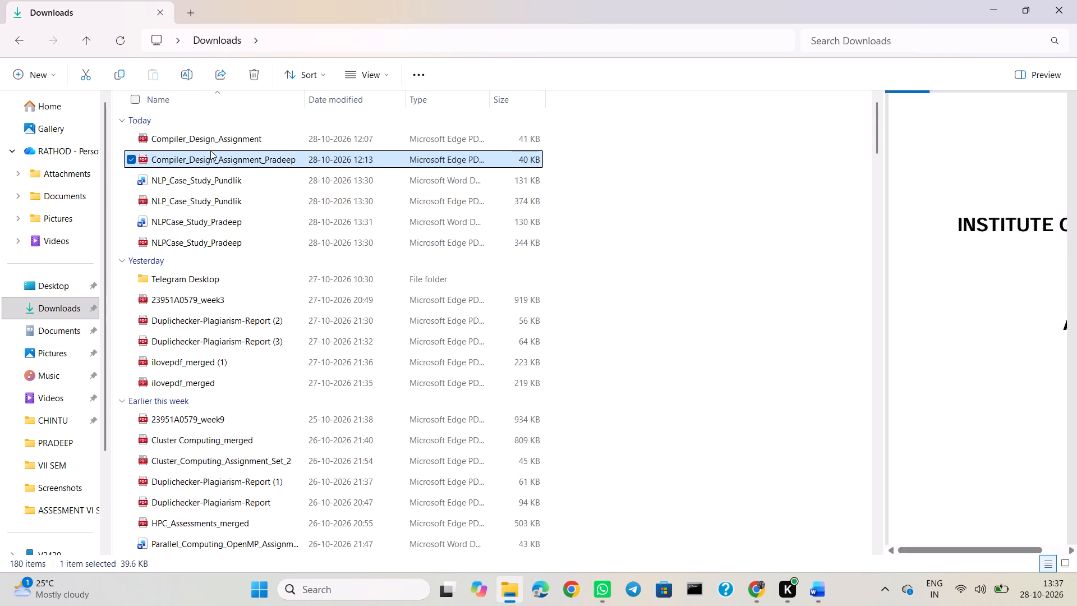
pyautogui.click(128, 137)
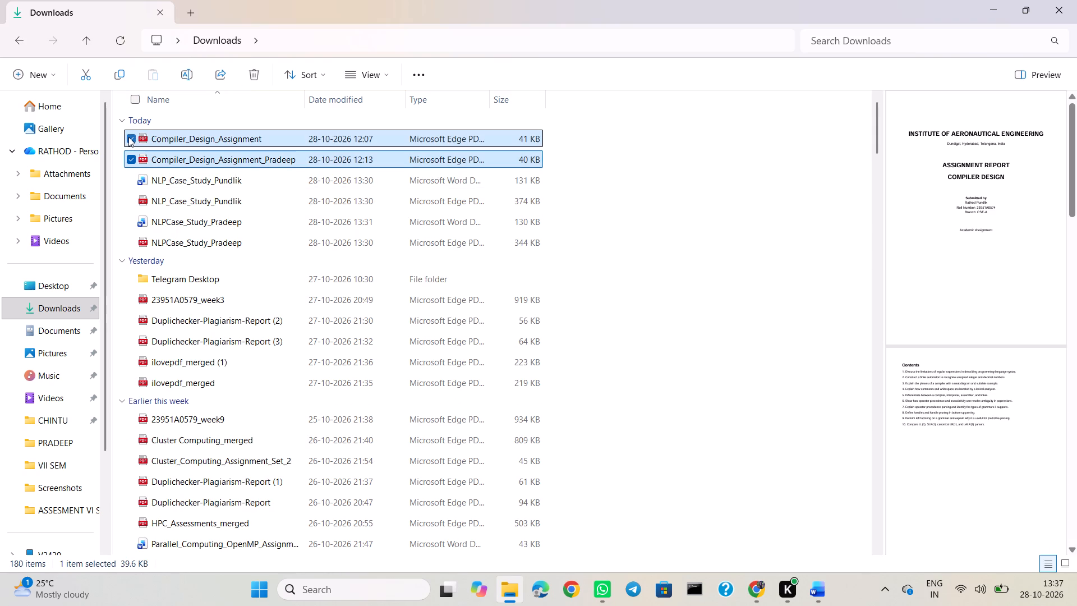
pyautogui.click(257, 82)
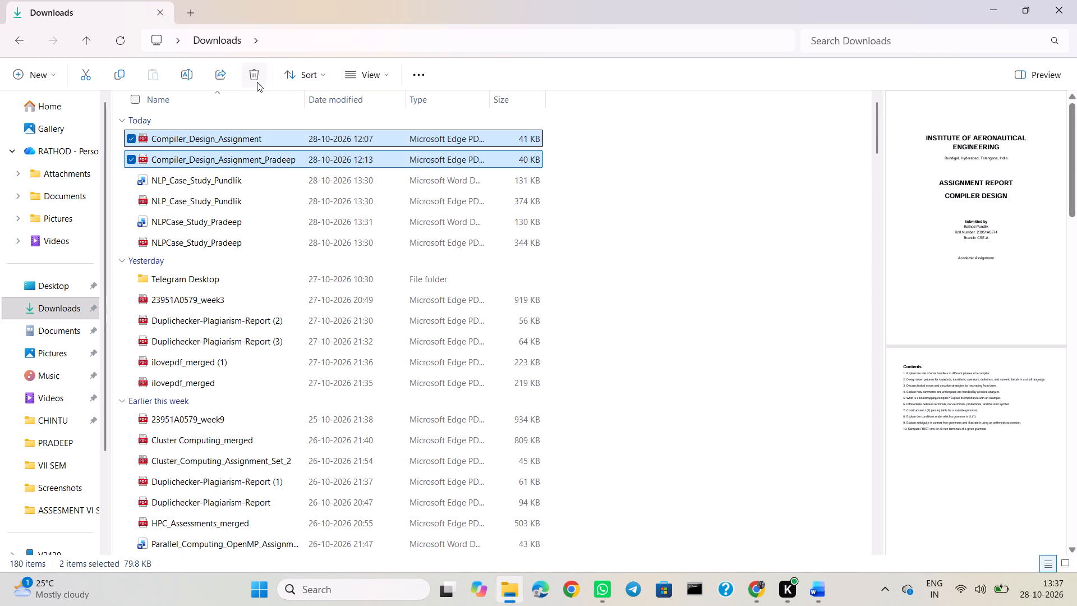
# Go back to the ASSESMENT VI SEM folder and open the Word document ICPS_ Assignment_Pradeep.
pyautogui.click(48, 512)
pyautogui.scroll(3, 260, 320)
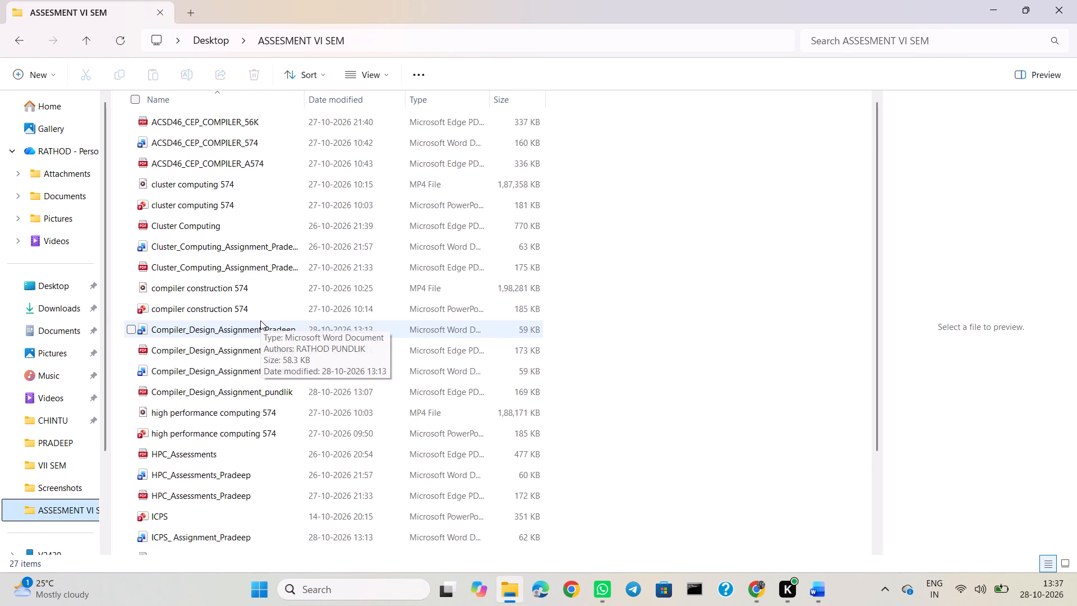
pyautogui.scroll(3, 260, 320)
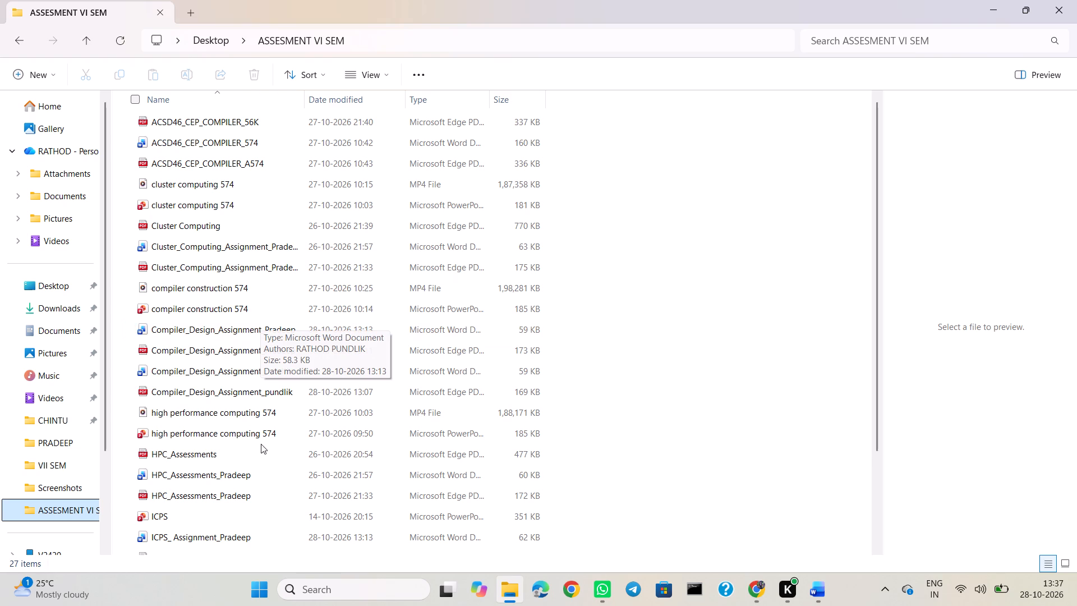
pyautogui.scroll(-2, 261, 444)
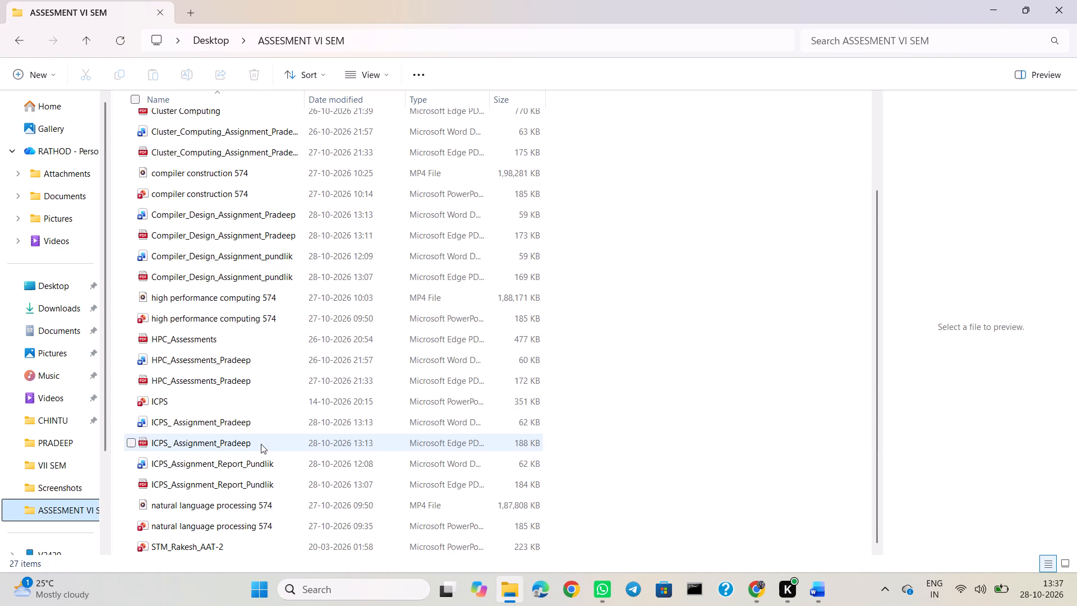
pyautogui.scroll(-2, 261, 444)
pyautogui.scroll(4, 261, 444)
pyautogui.scroll(1, 223, 300)
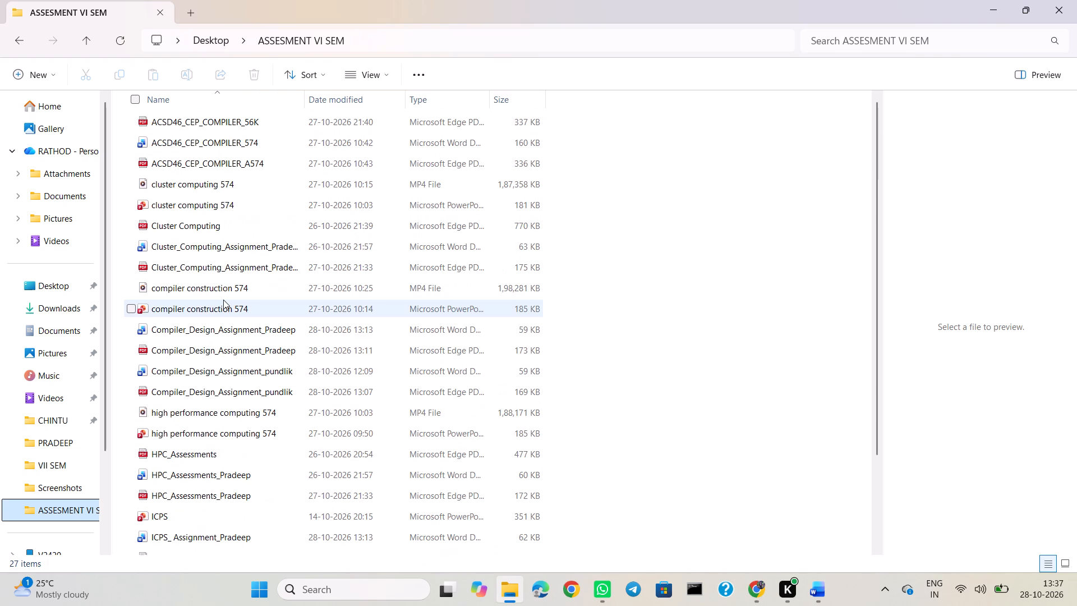
pyautogui.scroll(1, 223, 300)
pyautogui.scroll(-1, 223, 278)
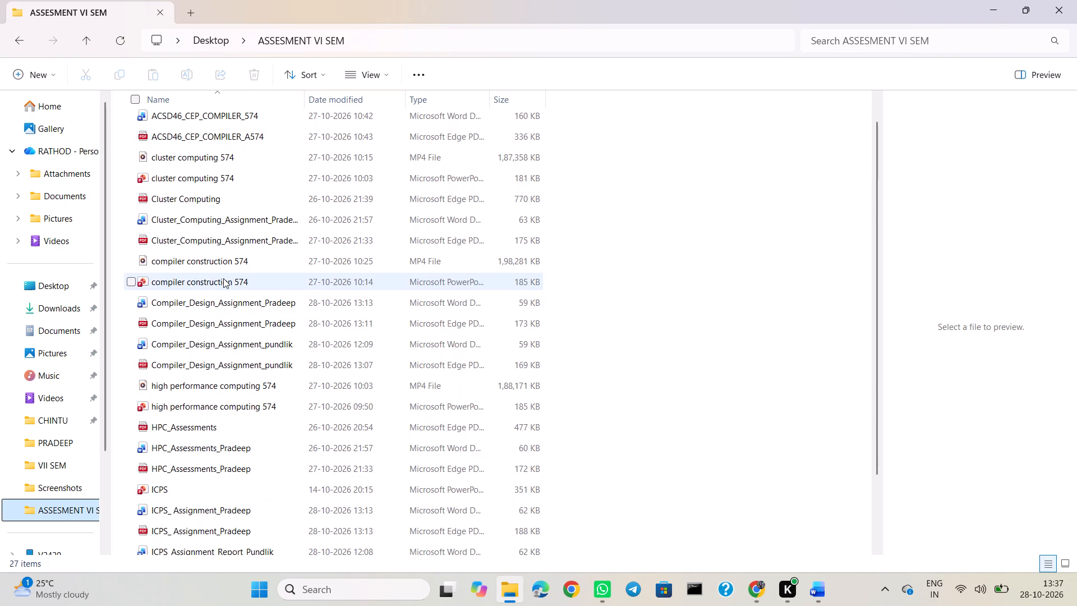
pyautogui.scroll(-2, 223, 278)
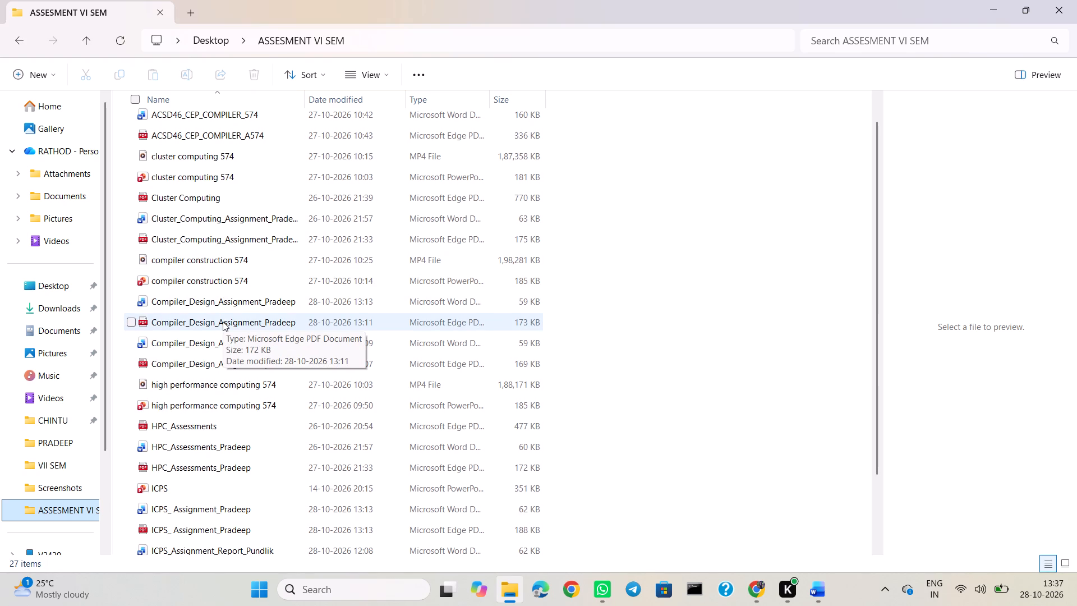
pyautogui.hotkey('alt', 'Tab')
pyautogui.hotkey('alt', 'Tab')
pyautogui.hotkey('alt', 'Tab')
pyautogui.hotkey('alt', 'Tab')
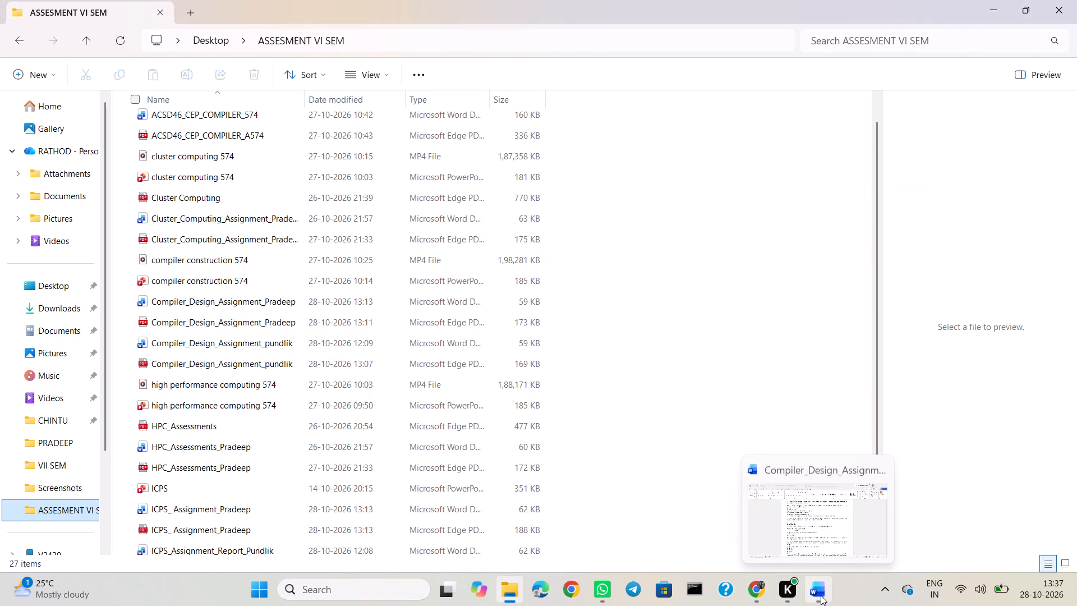
pyautogui.scroll(2, 358, 400)
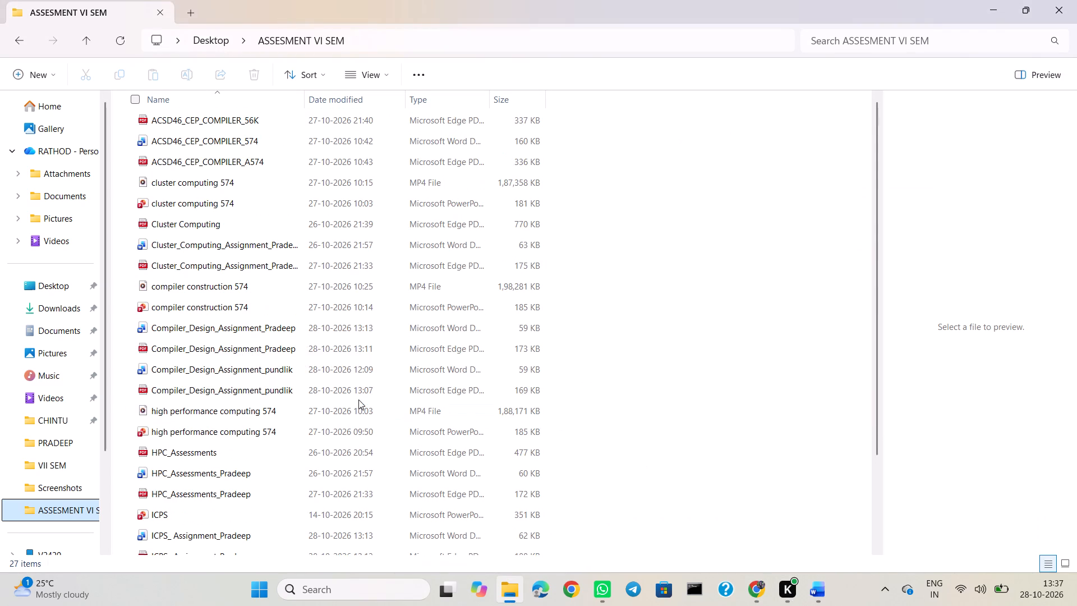
pyautogui.scroll(1, 245, 454)
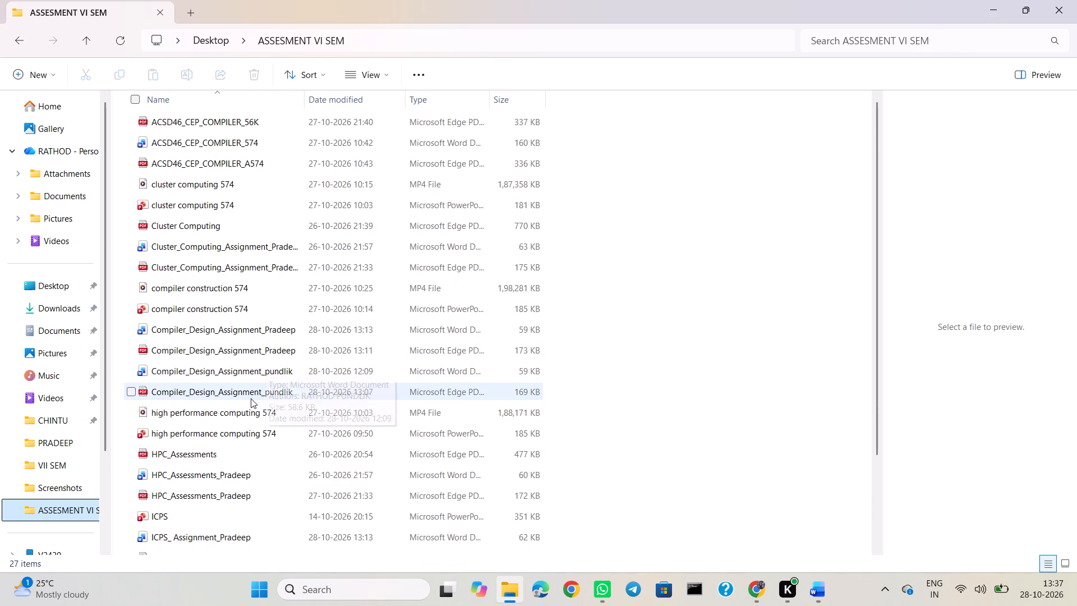
pyautogui.scroll(-3, 251, 398)
pyautogui.scroll(-1, 232, 511)
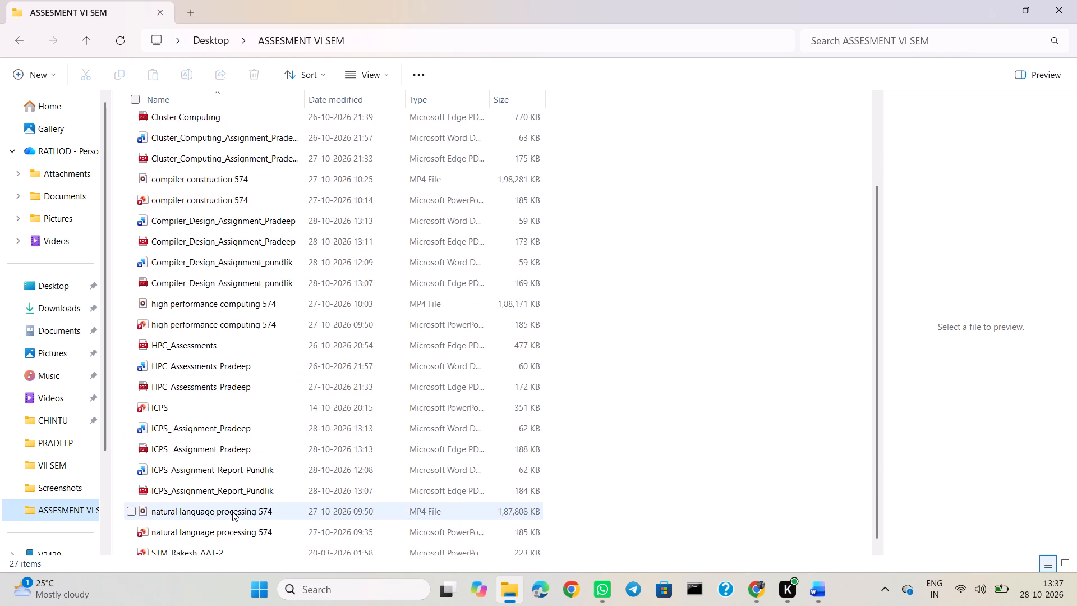
pyautogui.scroll(-1, 232, 511)
pyautogui.doubleClick(212, 420)
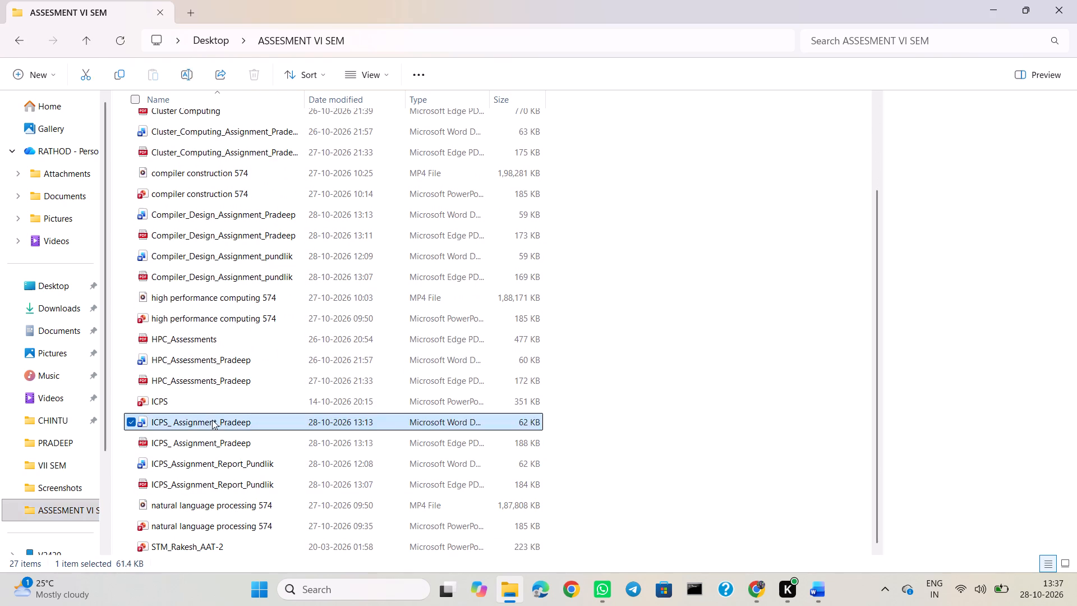
# Copy the assignment text from the question line beneath the Question 1 heading to just before Question 7.
pyautogui.scroll(-2, 601, 380)
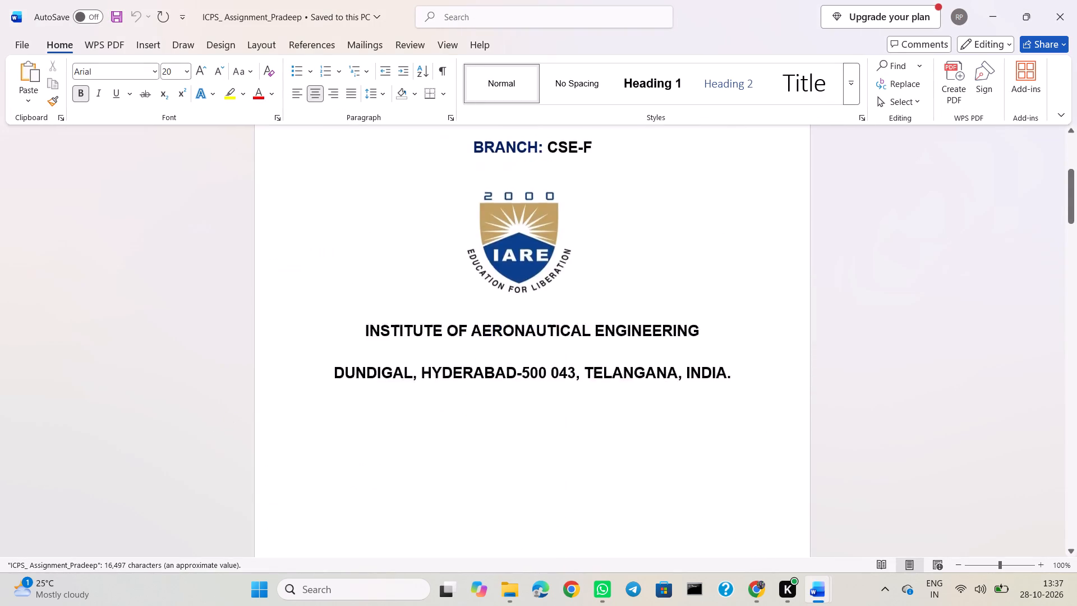
pyautogui.scroll(-3, 601, 380)
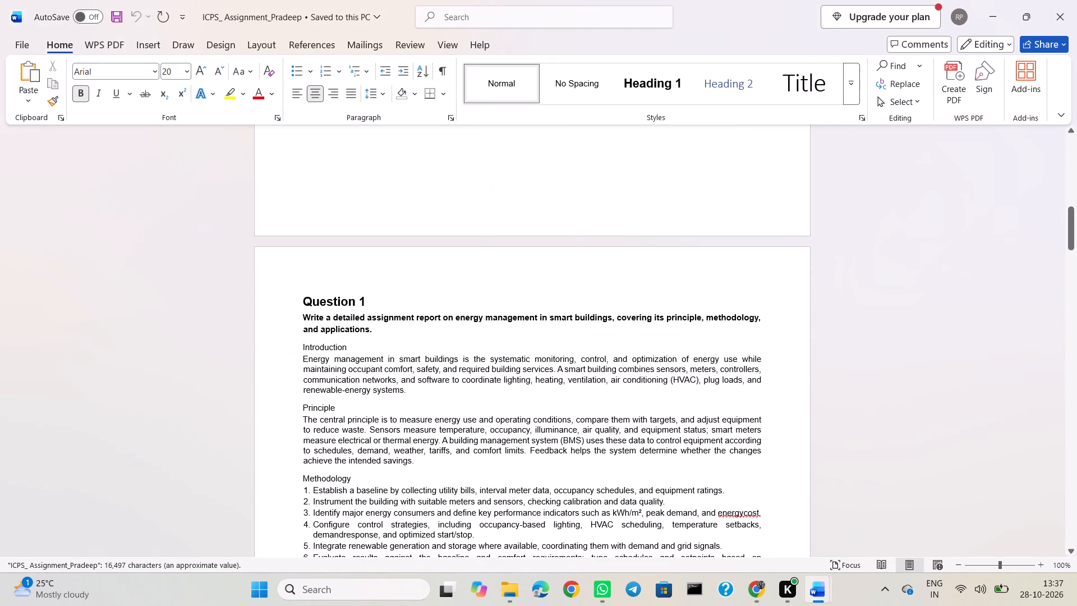
pyautogui.moveTo(303, 313); pyautogui.dragTo(424, 605)
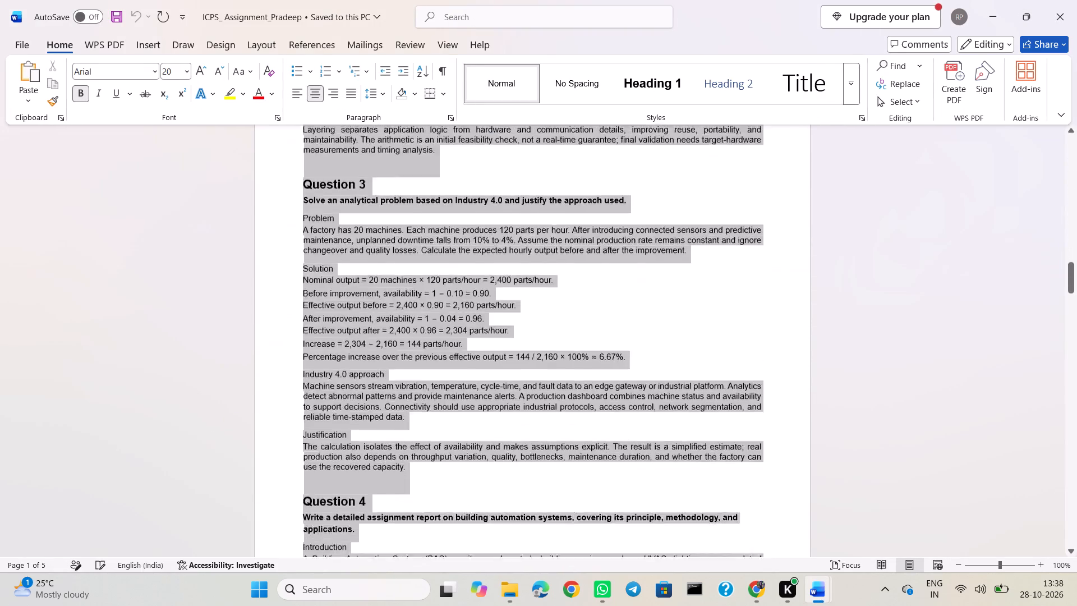
pyautogui.moveTo(424, 605); pyautogui.dragTo(429, 135)
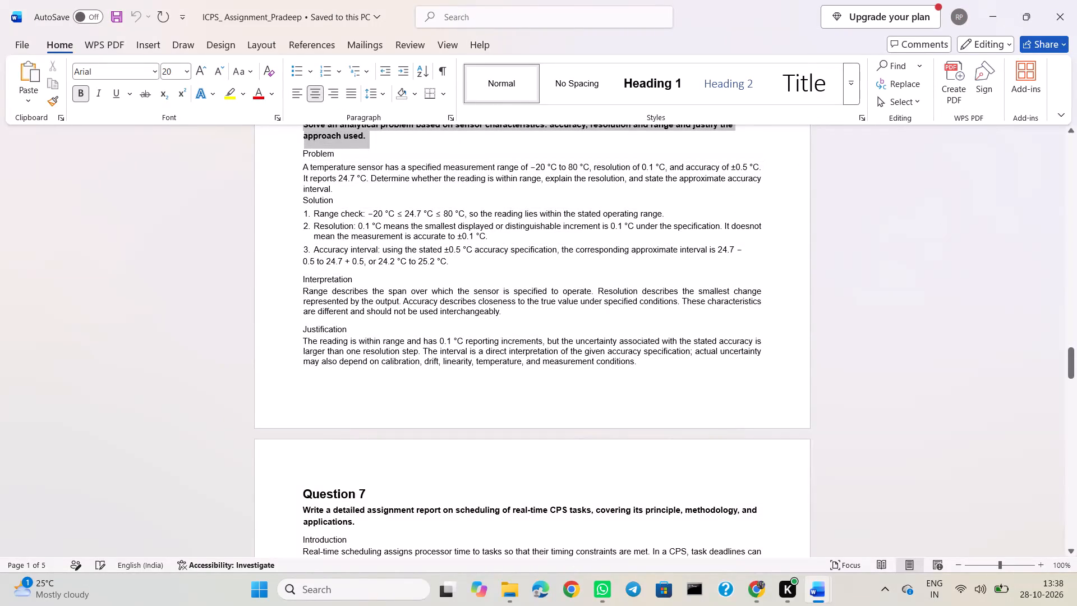
pyautogui.moveTo(429, 135); pyautogui.dragTo(649, 371)
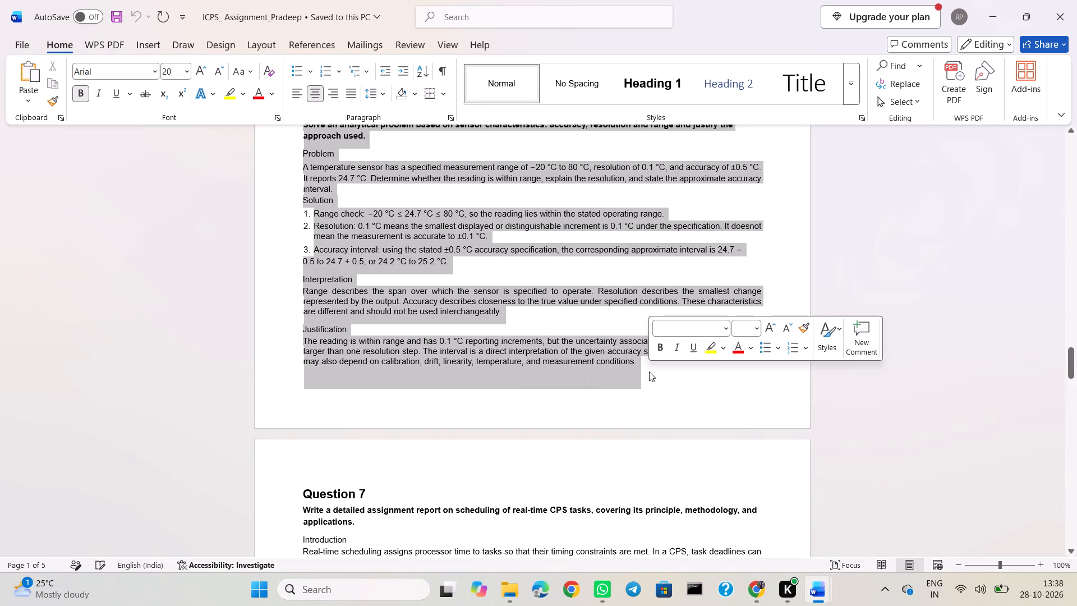
pyautogui.hotkey('ctrl', 'c')
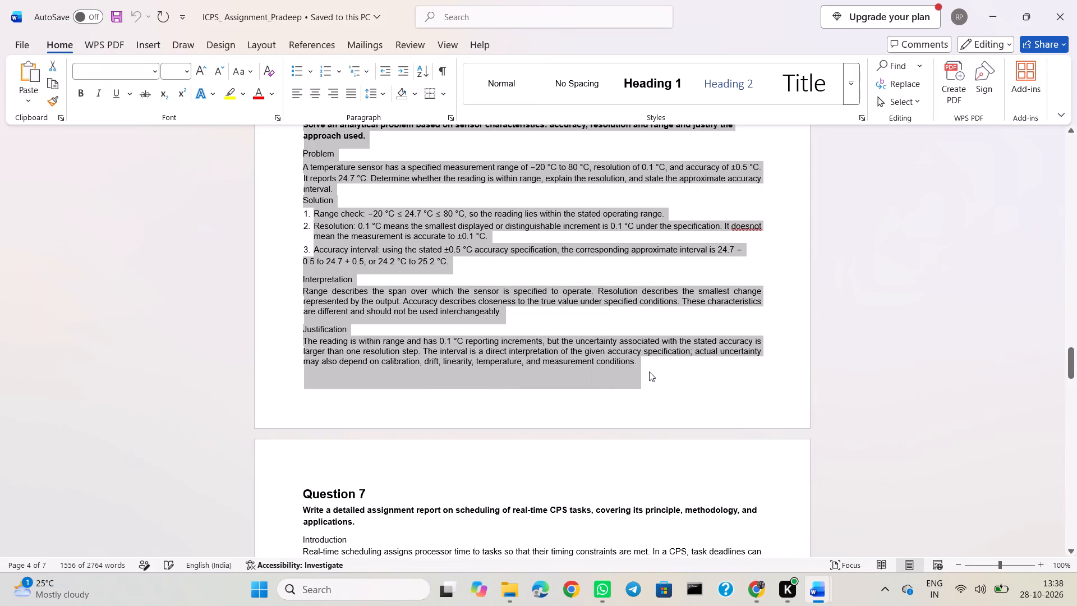
# Switch to Edge, search the web for plagiarism checker and open the DupliChecker site.
pyautogui.click(540, 596)
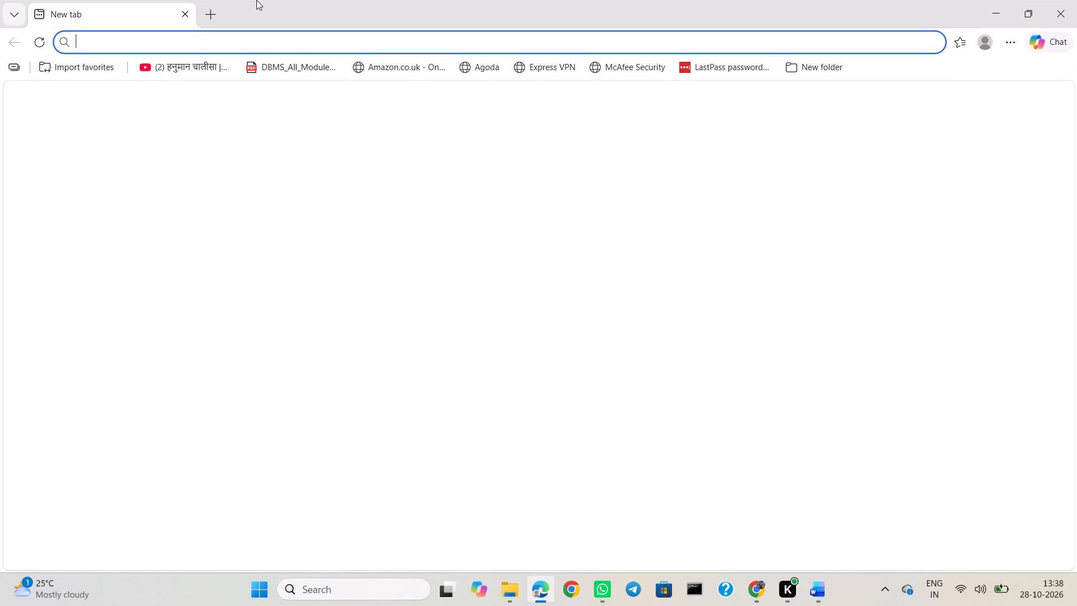
pyautogui.write('pl')
pyautogui.press('Return')
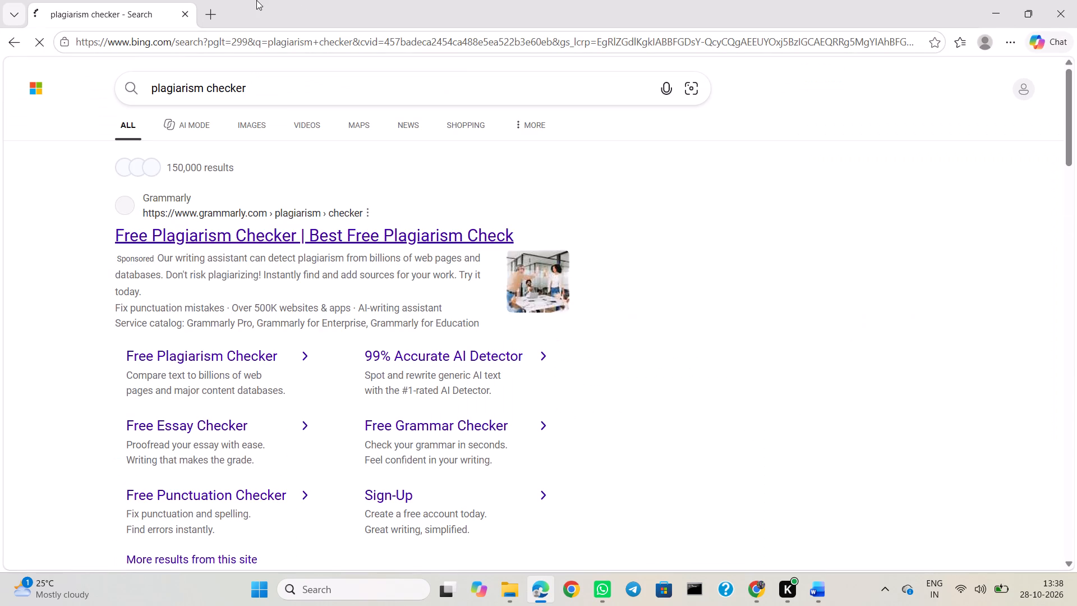
pyautogui.scroll(-5, 245, 317)
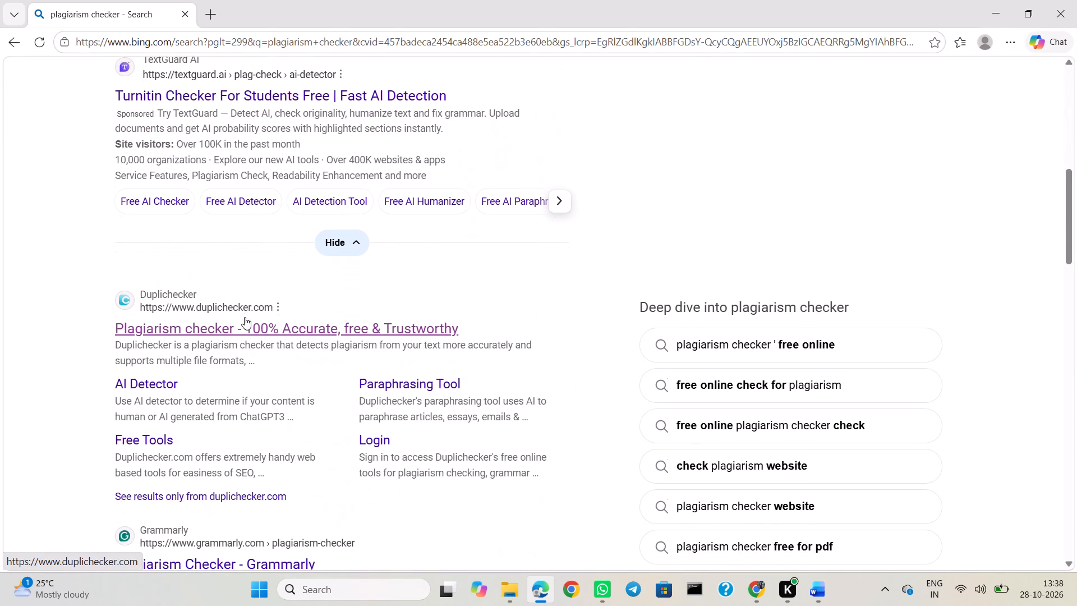
pyautogui.click(237, 330)
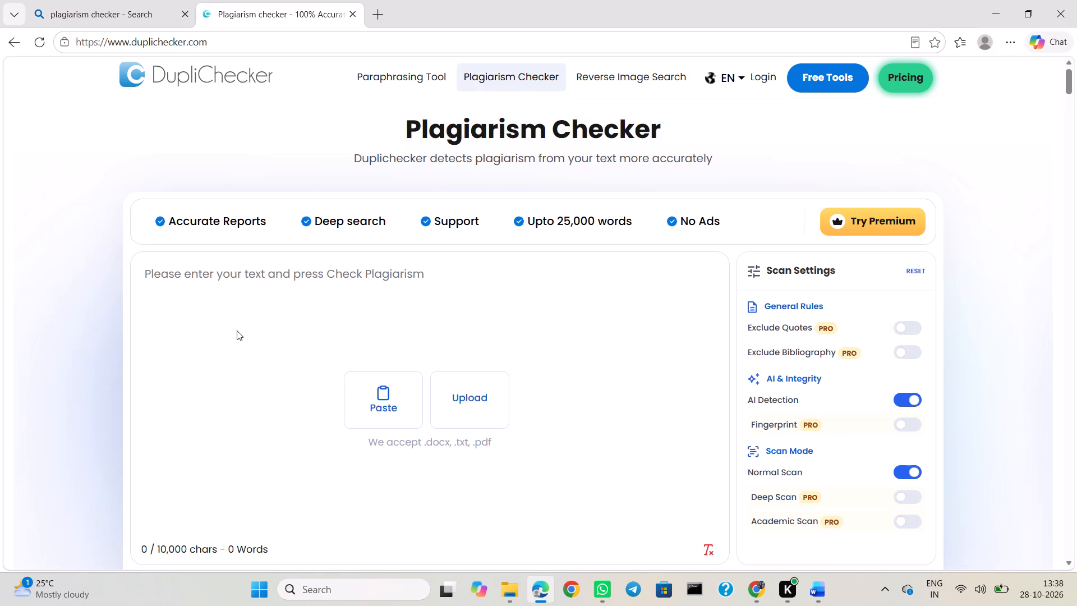
# Paste the copied ICPS text into the checker and delete everything after the sentence ending "gateways may be required.".
pyautogui.click(236, 327)
pyautogui.hotkey('ctrl', 'v')
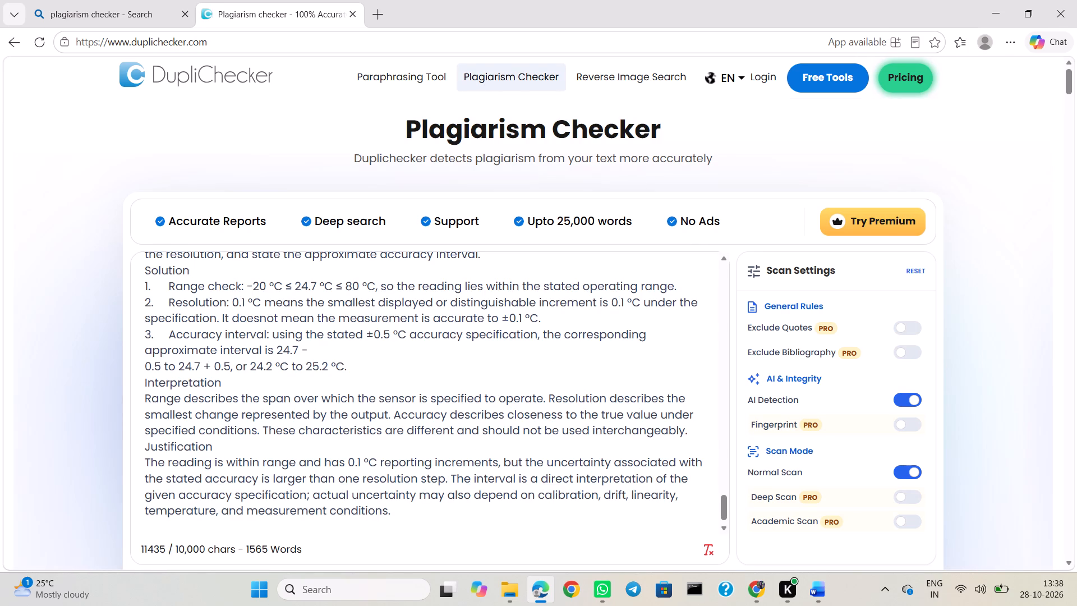
pyautogui.scroll(-5, 236, 327)
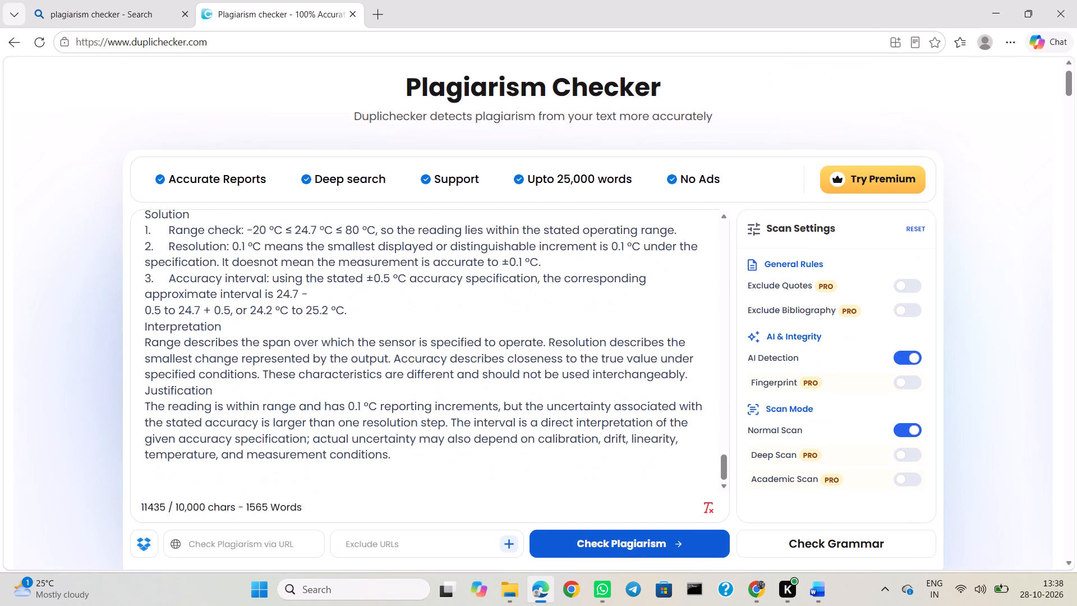
pyautogui.moveTo(406, 465); pyautogui.dragTo(140, 221)
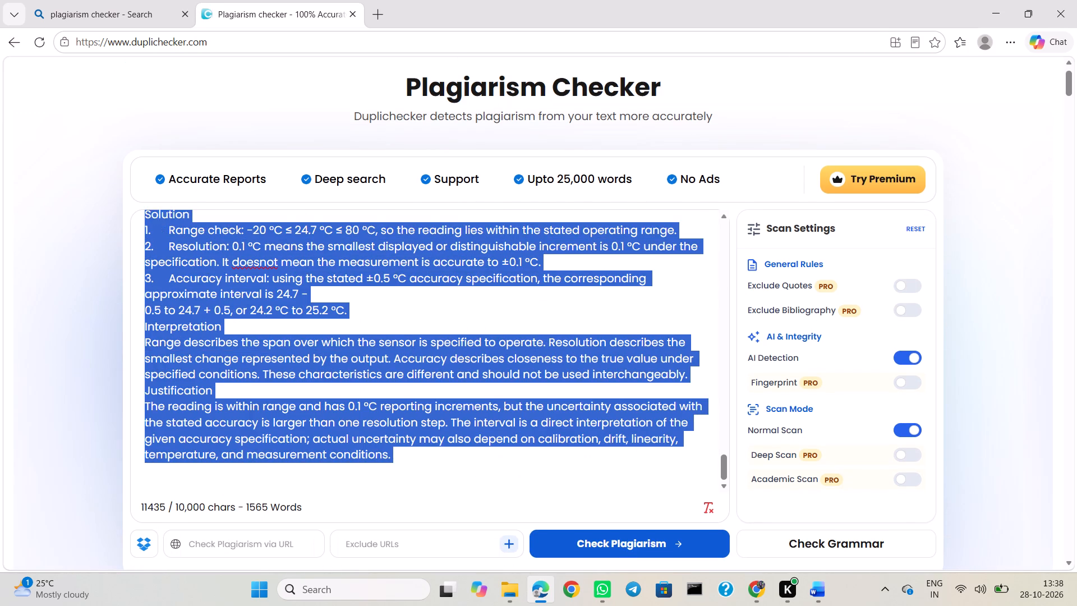
pyautogui.moveTo(140, 221); pyautogui.dragTo(145, 250)
pyautogui.press('space')
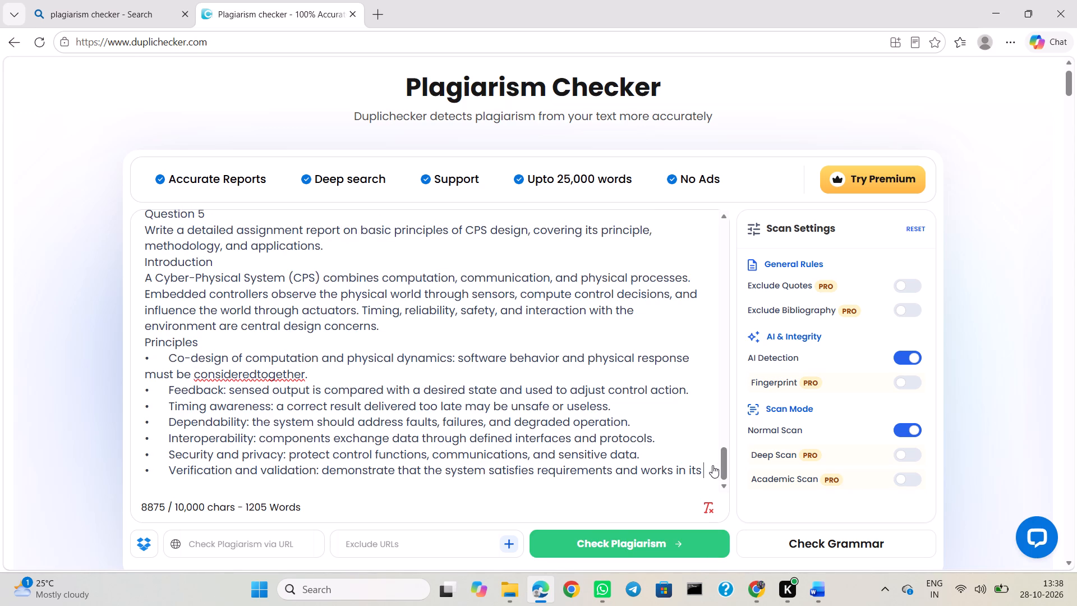
pyautogui.moveTo(708, 474); pyautogui.dragTo(440, 442)
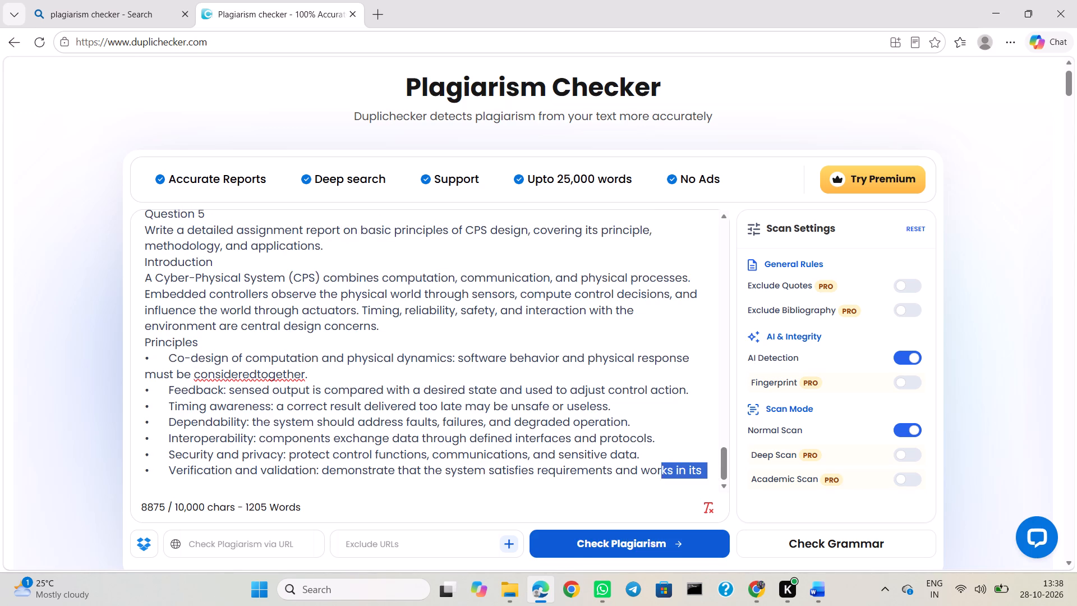
pyautogui.moveTo(440, 442); pyautogui.dragTo(119, 334)
pyautogui.press('space')
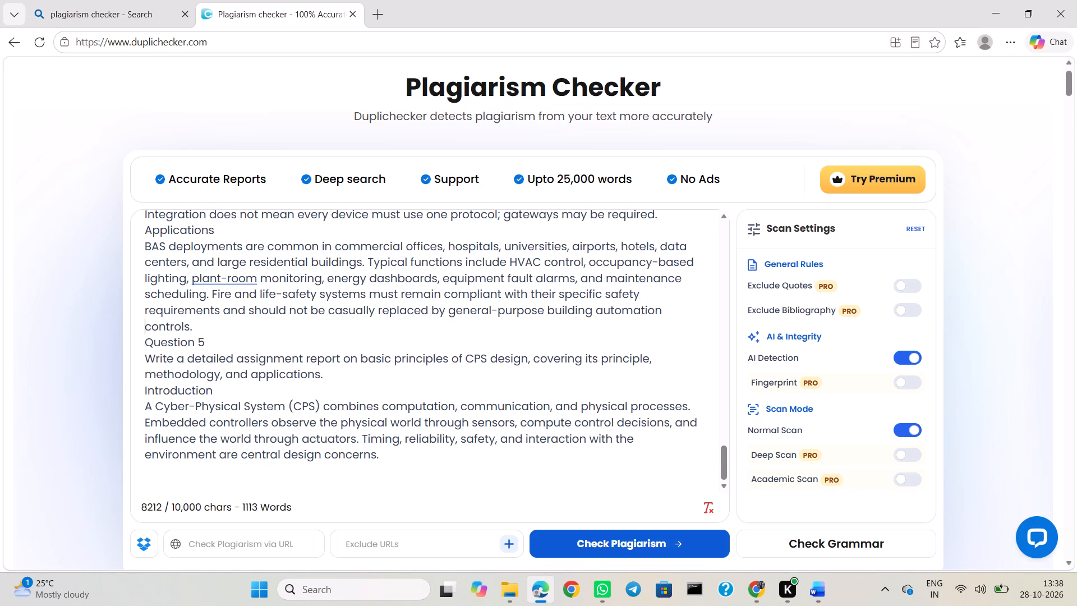
pyautogui.moveTo(394, 454); pyautogui.dragTo(140, 329)
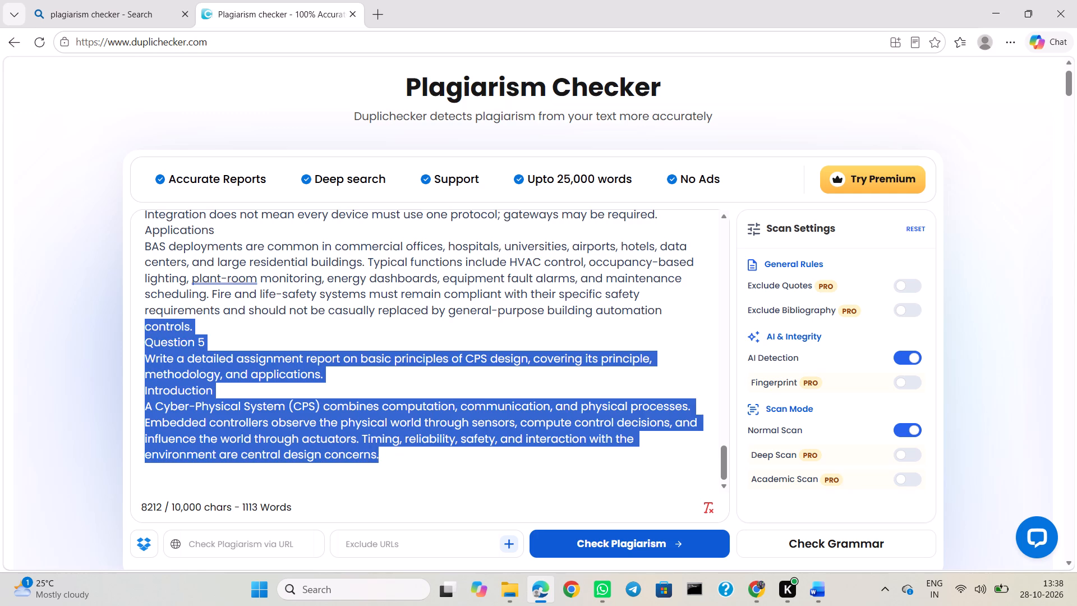
pyautogui.press('space')
pyautogui.moveTo(662, 457); pyautogui.dragTo(120, 380)
pyautogui.press('space')
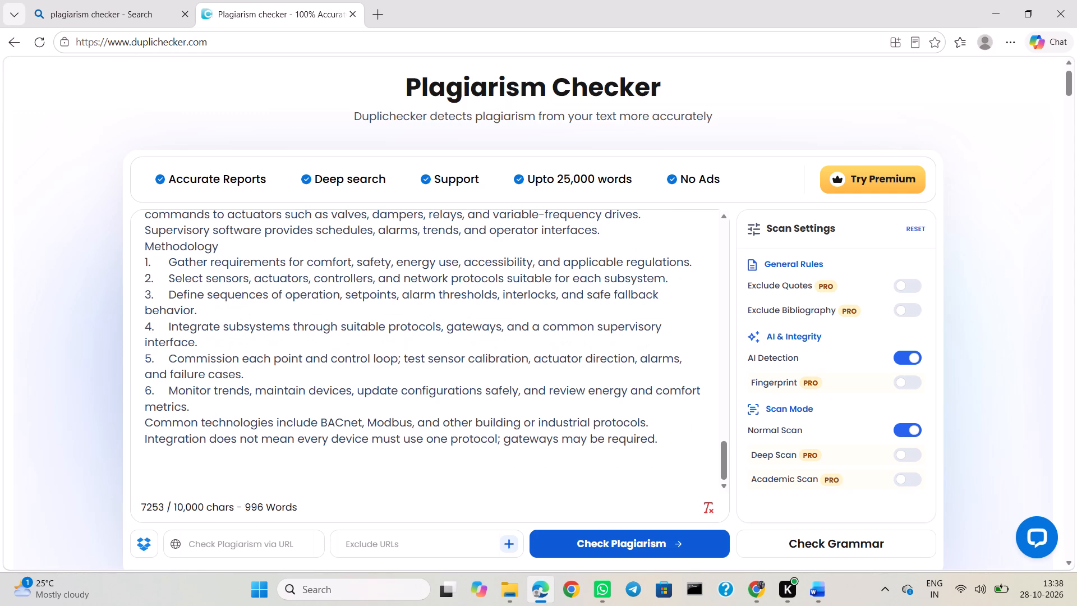
# Run the plagiarism check on the trimmed ICPS text, completing the human verification.
pyautogui.click(670, 537)
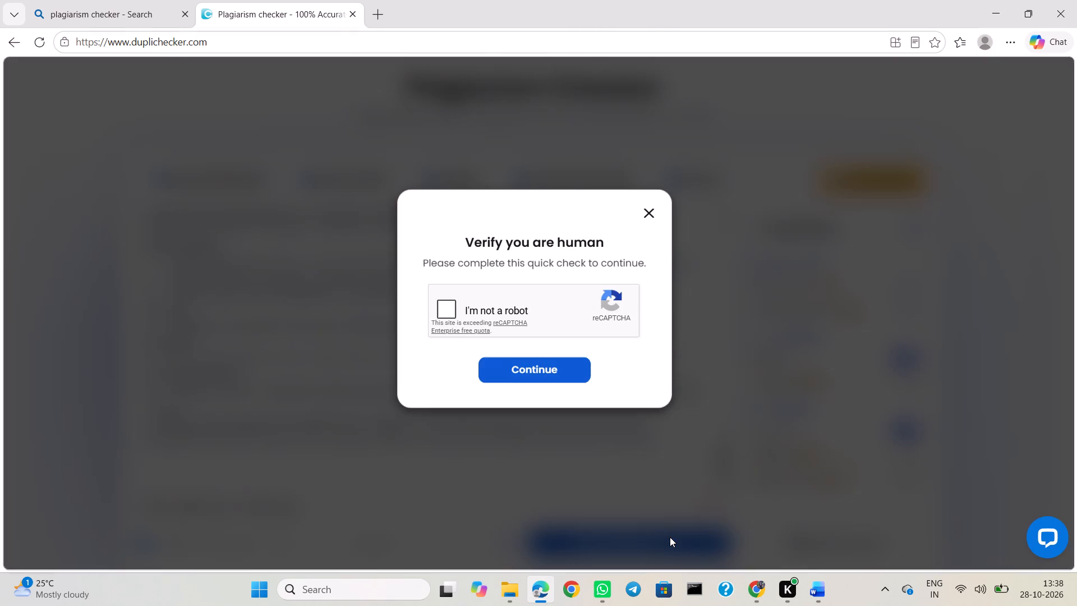
pyautogui.click(447, 334)
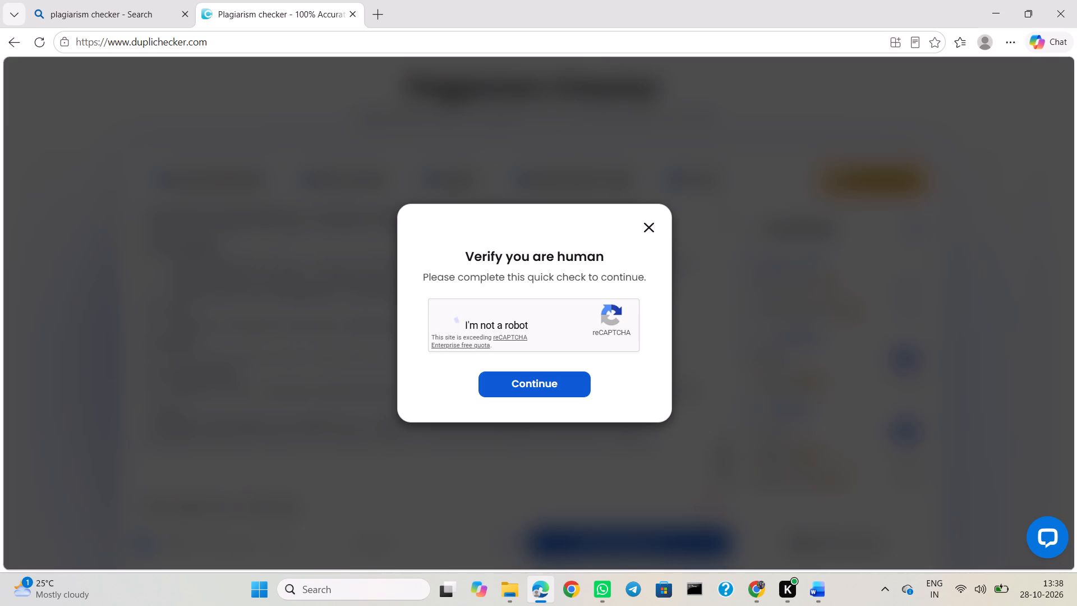
pyautogui.click(499, 385)
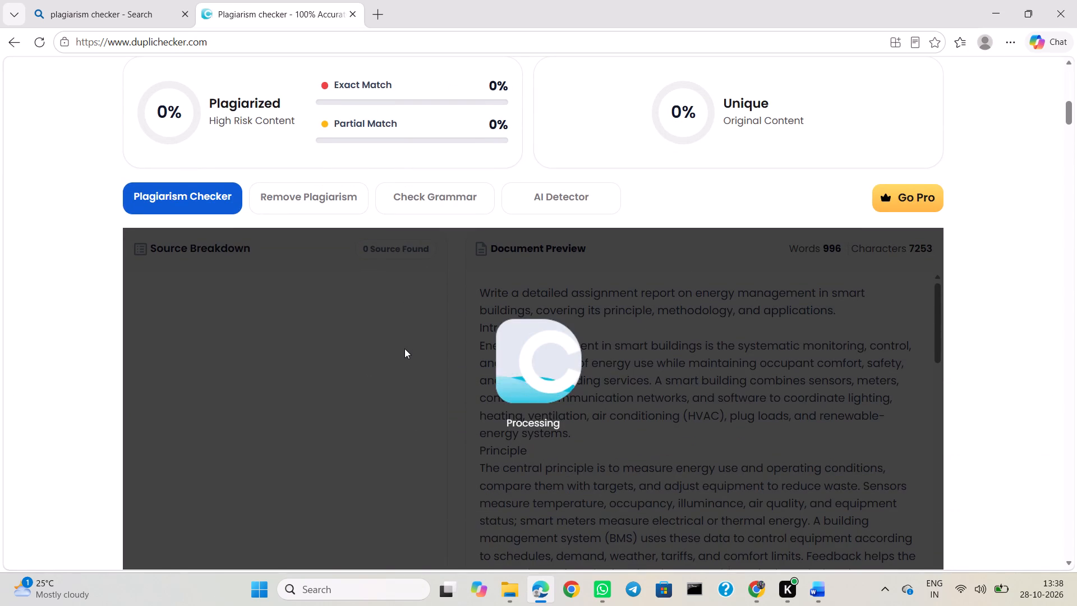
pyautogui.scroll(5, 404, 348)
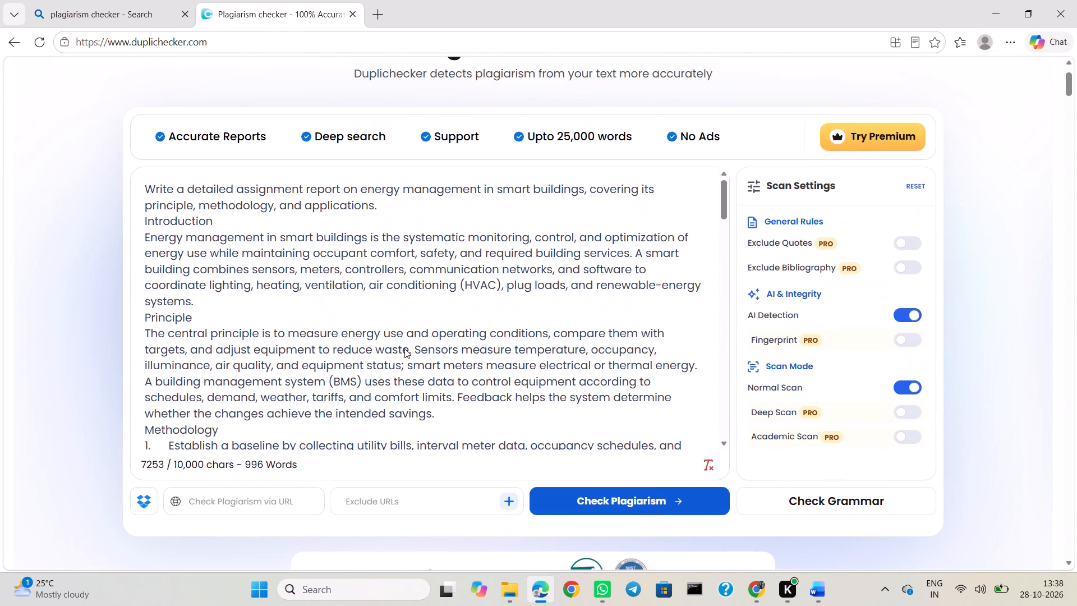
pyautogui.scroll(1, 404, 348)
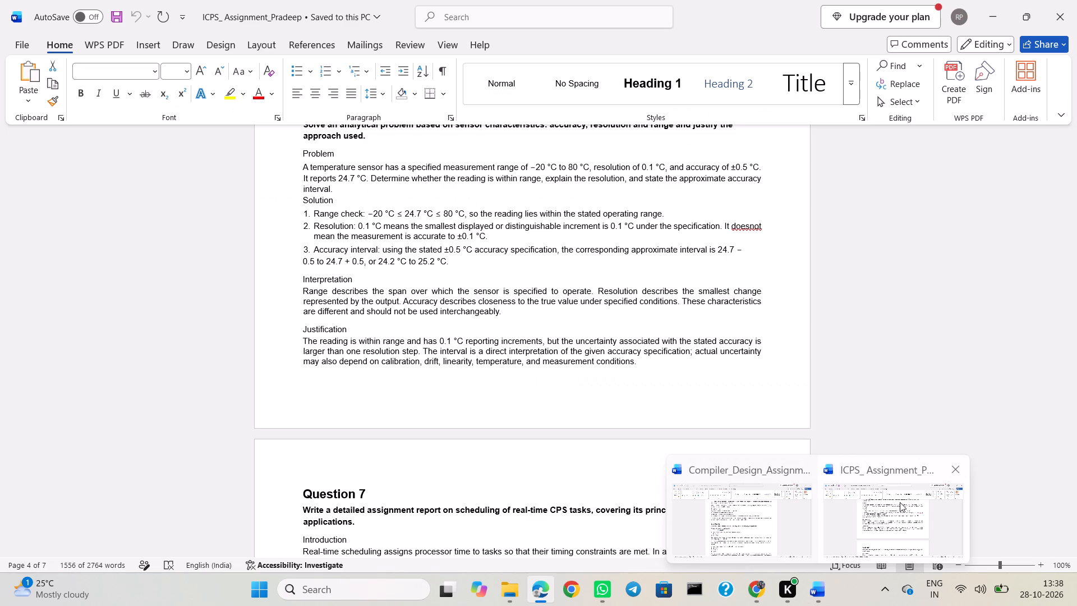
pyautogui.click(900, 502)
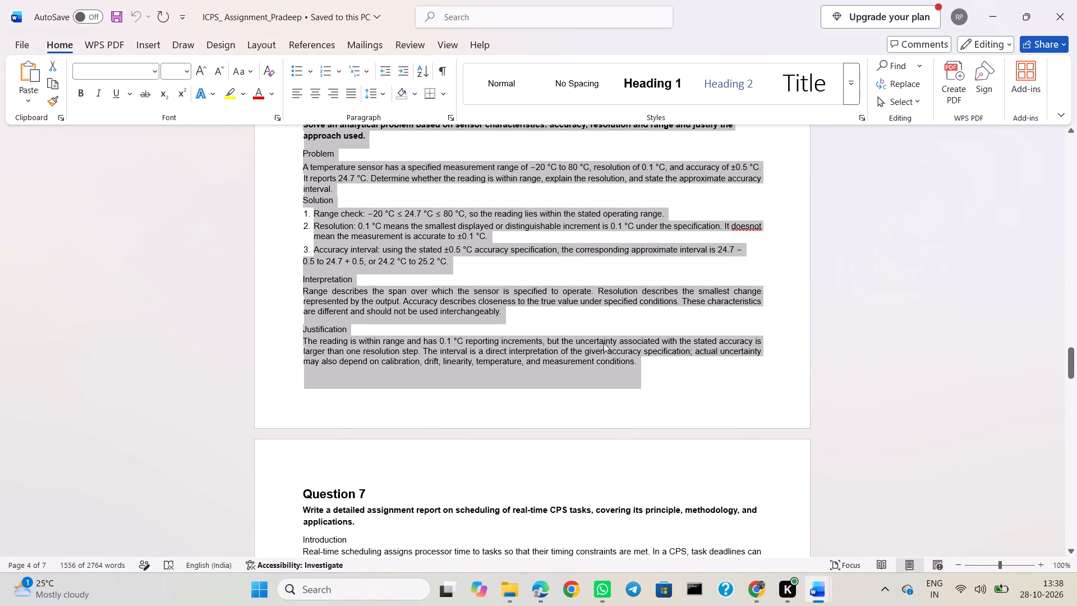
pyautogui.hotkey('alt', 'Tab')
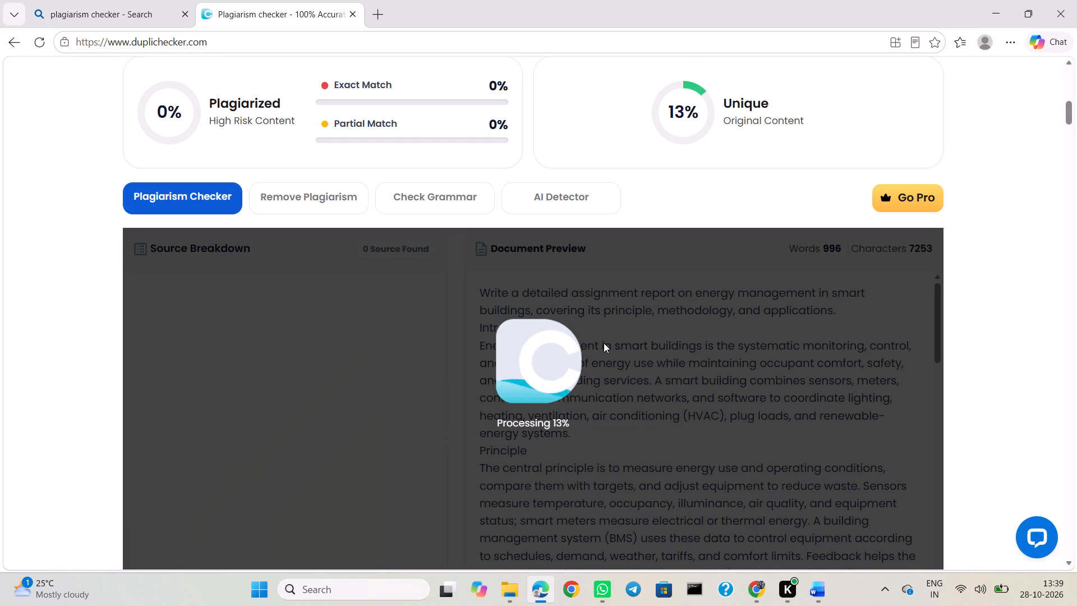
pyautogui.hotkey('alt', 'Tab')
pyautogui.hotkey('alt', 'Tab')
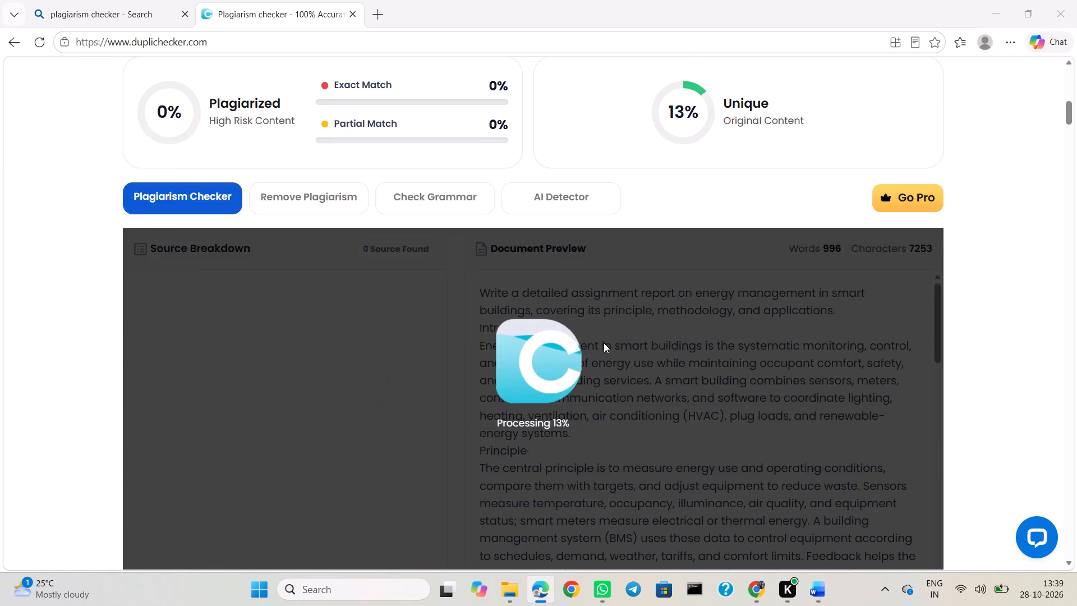
# Close the plagiarism checker search results tab in Edge and the ASSESMENT VI SEM File Explorer window.
pyautogui.click(185, 19)
pyautogui.hotkey('alt', 'Tab')
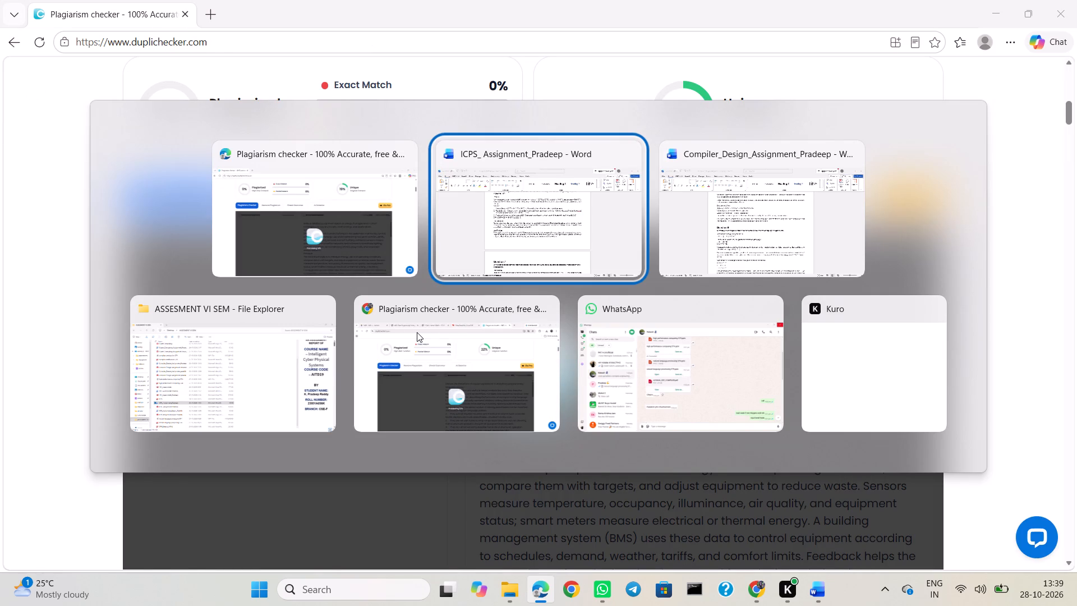
pyautogui.click(594, 382)
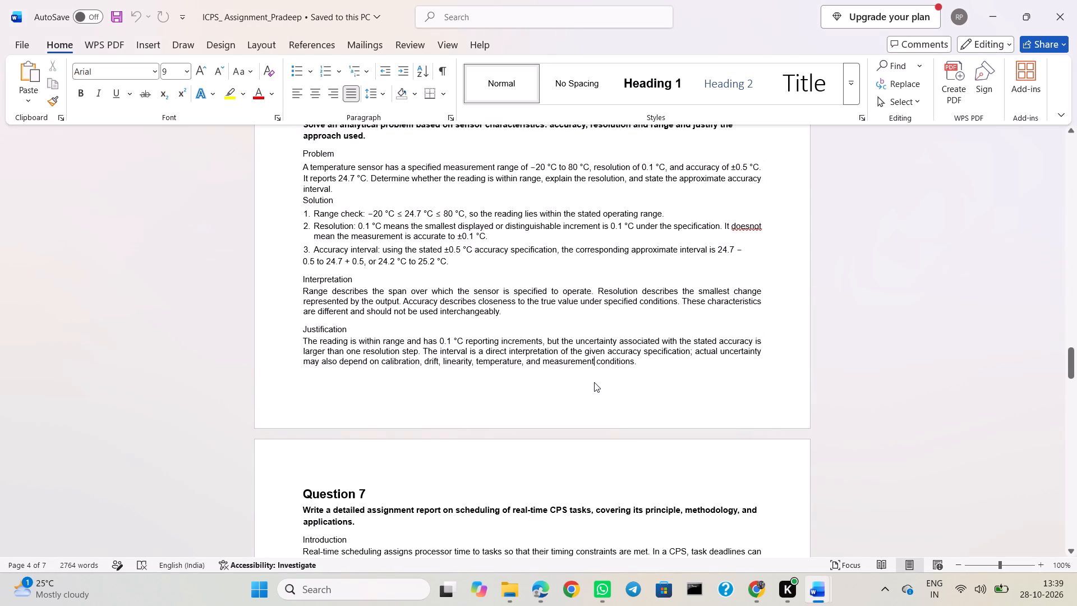
pyautogui.hotkey('alt', 'Tab')
pyautogui.hotkey('alt', 'Tab')
pyautogui.hotkey('alt', 'Tab')
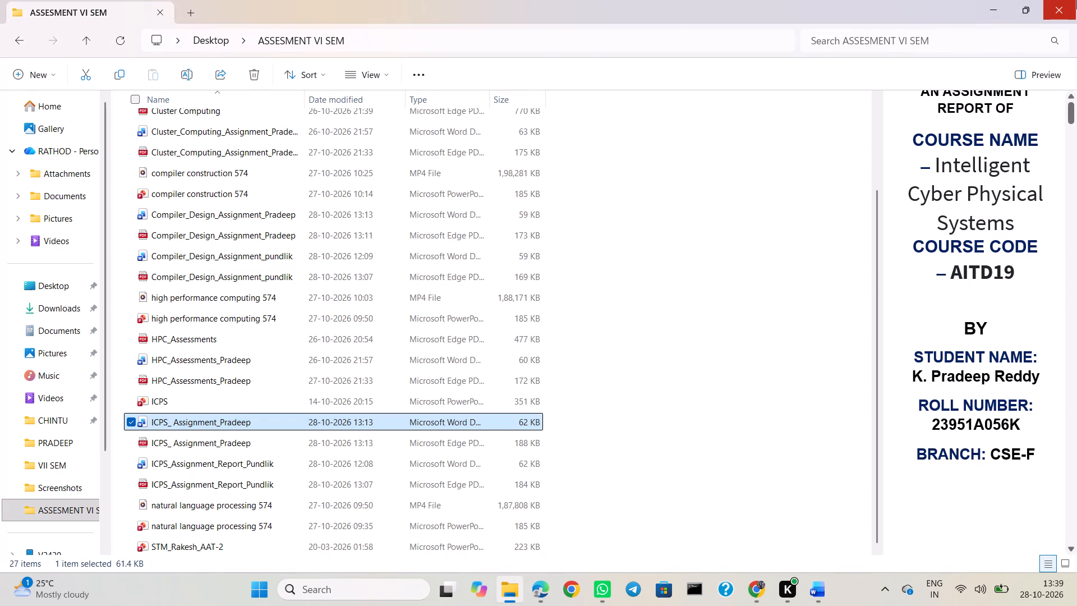
pyautogui.click(1076, 0)
# Switch to the DupliChecker results in Chrome and download the PDF report for the Compiler Design text.
pyautogui.hotkey('alt', 'Tab')
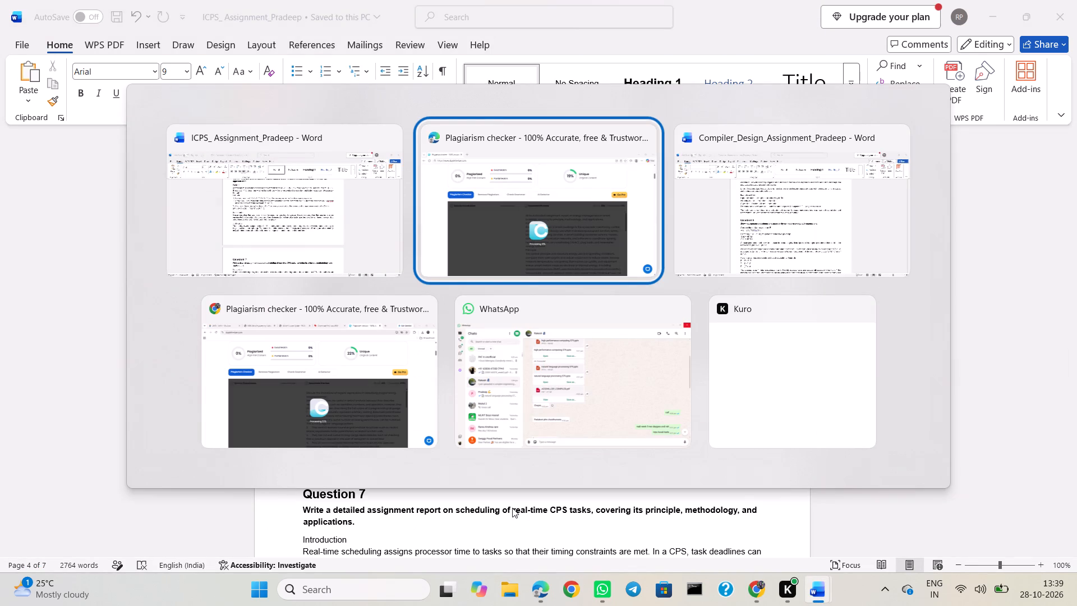
pyautogui.hotkey('alt', 'Tab')
pyautogui.hotkey('alt', 'Tab')
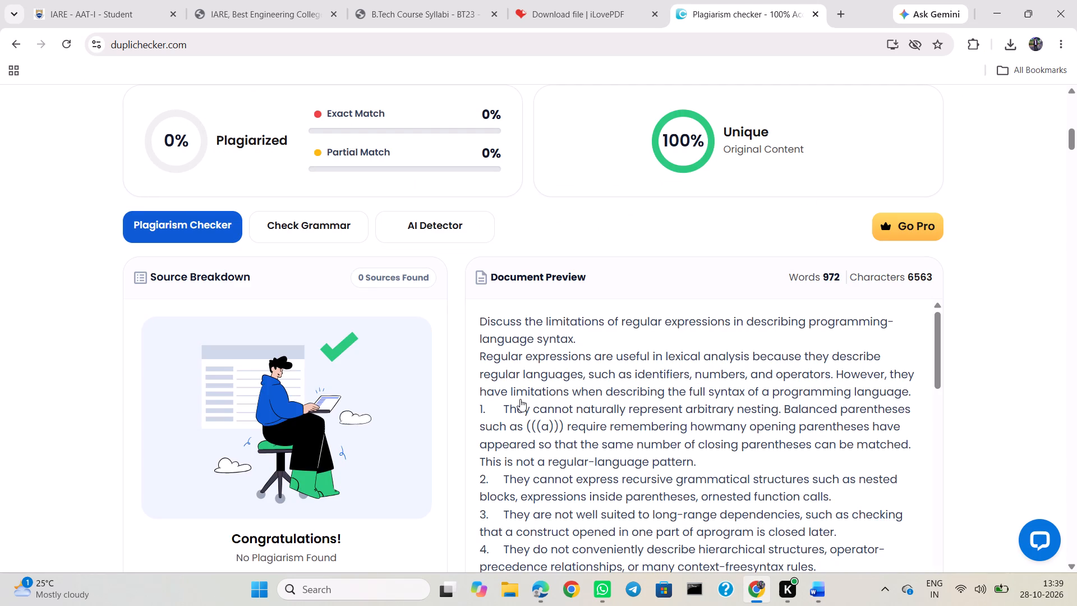
pyautogui.scroll(-8, 581, 438)
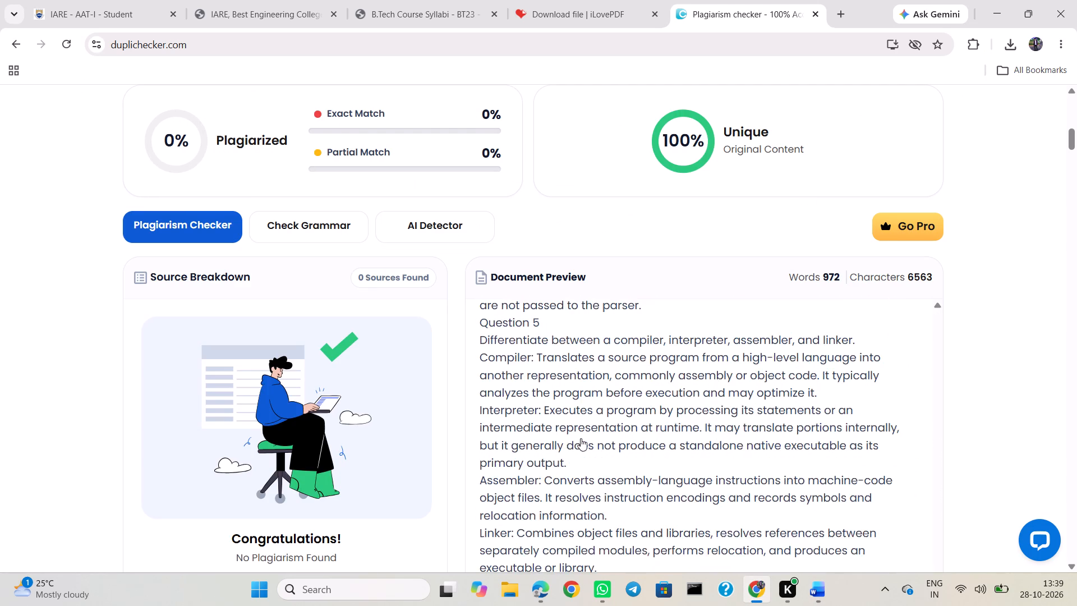
pyautogui.scroll(-4, 581, 438)
pyautogui.scroll(1, 581, 438)
pyautogui.click(533, 175)
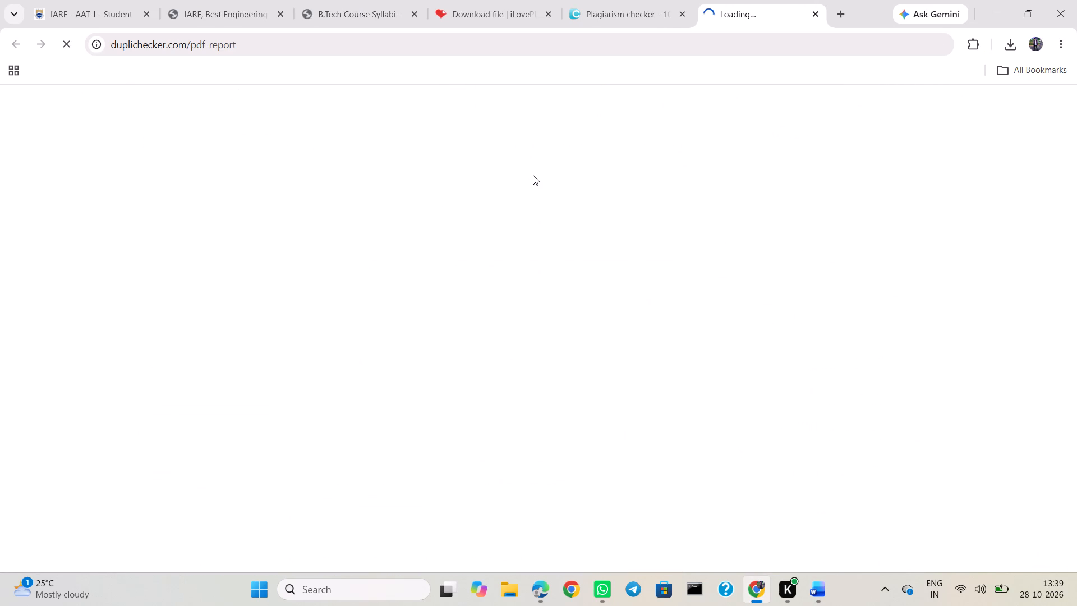
# Open the Downloads folder in File Explorer.
pyautogui.click(512, 589)
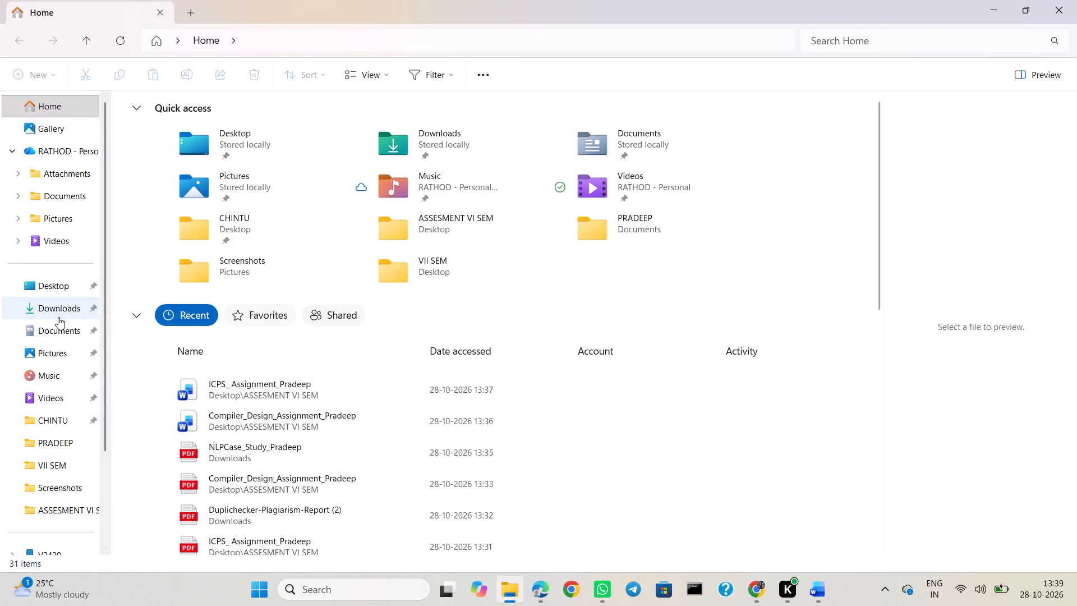
pyautogui.click(58, 317)
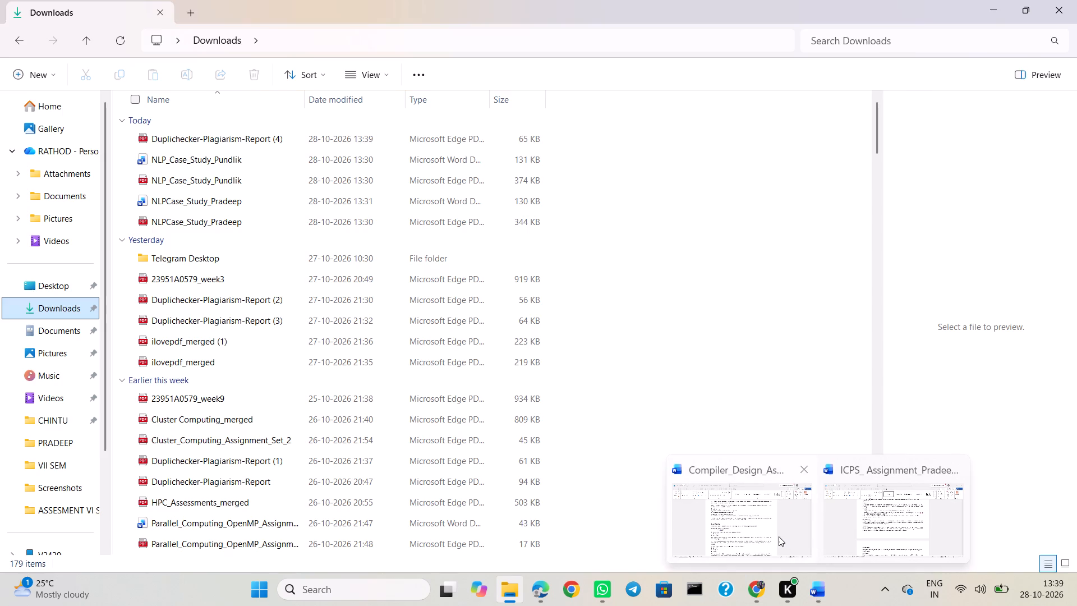
# Look over the opening questions of the Compiler Design assignment in Word, and return to the Downloads folder.
pyautogui.click(779, 536)
pyautogui.scroll(6, 545, 402)
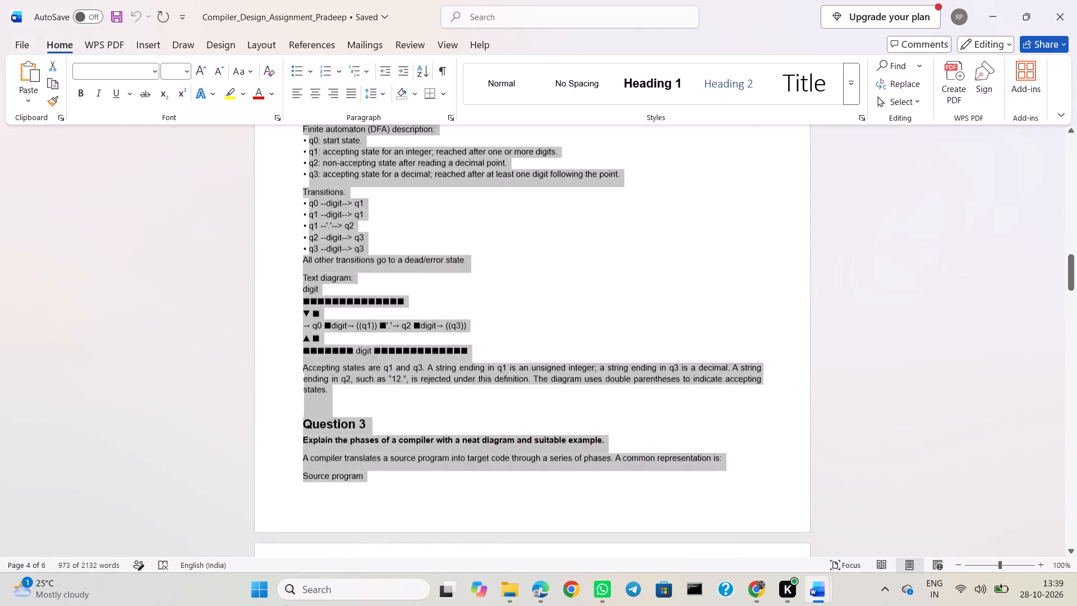
pyautogui.scroll(7, 545, 402)
pyautogui.scroll(-4, 545, 402)
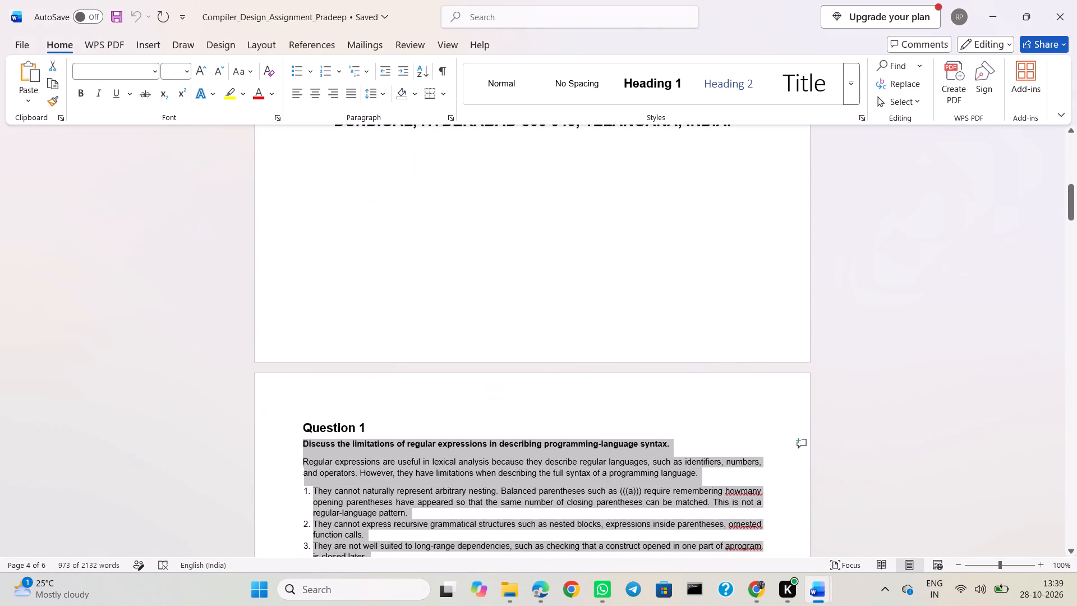
pyautogui.hotkey('alt', 'Tab')
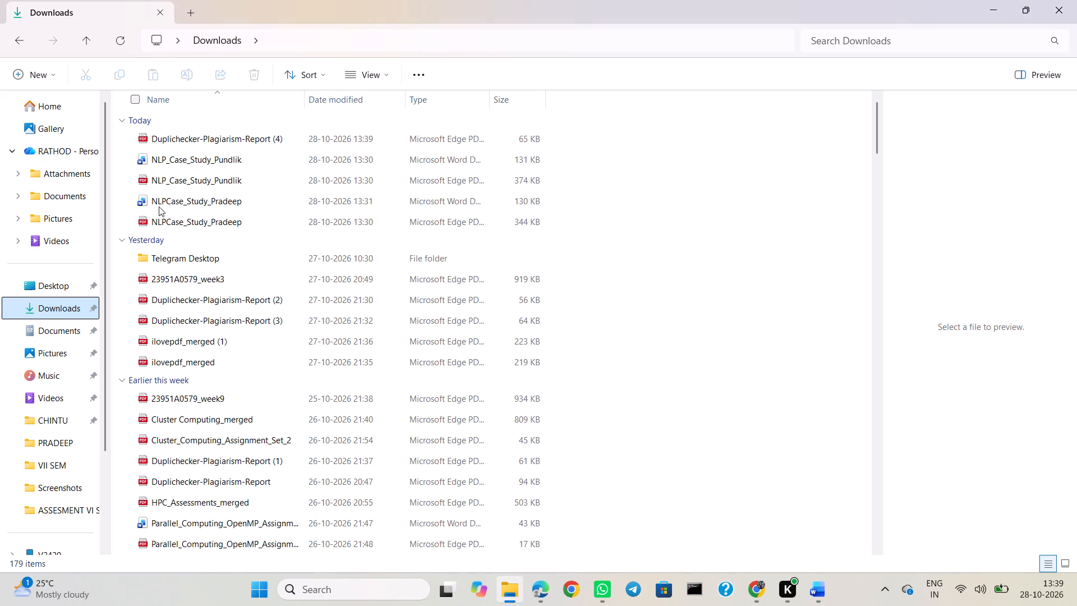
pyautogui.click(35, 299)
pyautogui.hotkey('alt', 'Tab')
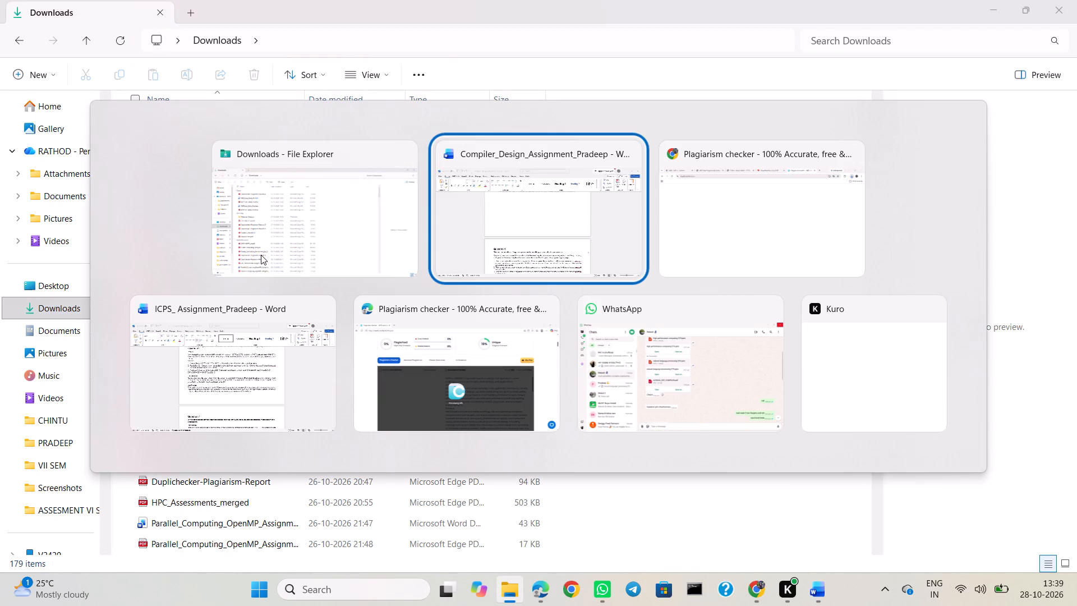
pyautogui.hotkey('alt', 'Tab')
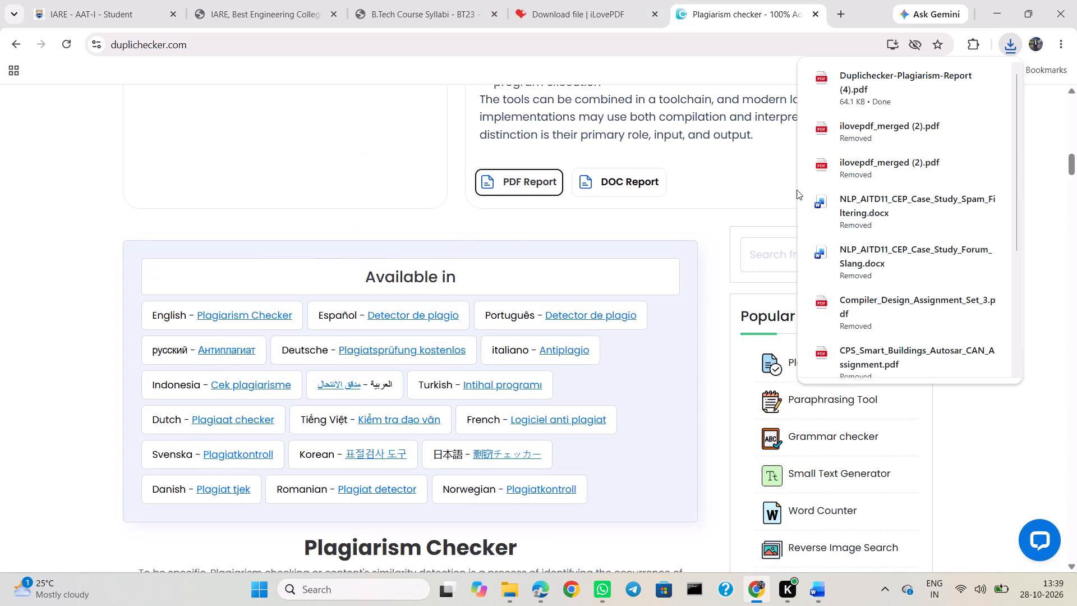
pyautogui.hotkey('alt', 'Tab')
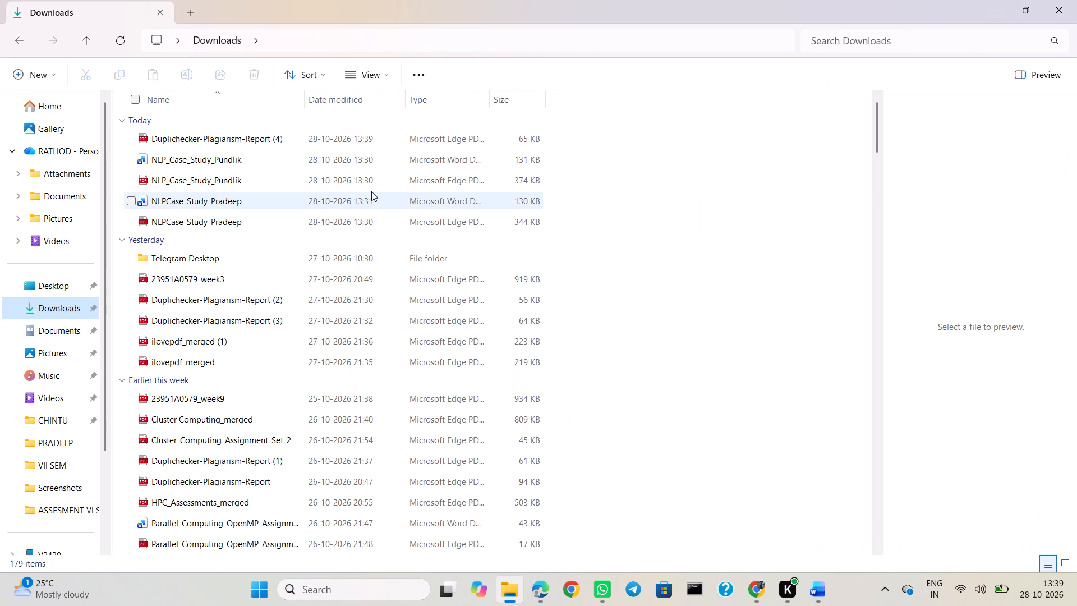
# Open Duplichecker-Plagiarism-Report (4) from Downloads to check its content, close it and return to the folder.
pyautogui.click(266, 144)
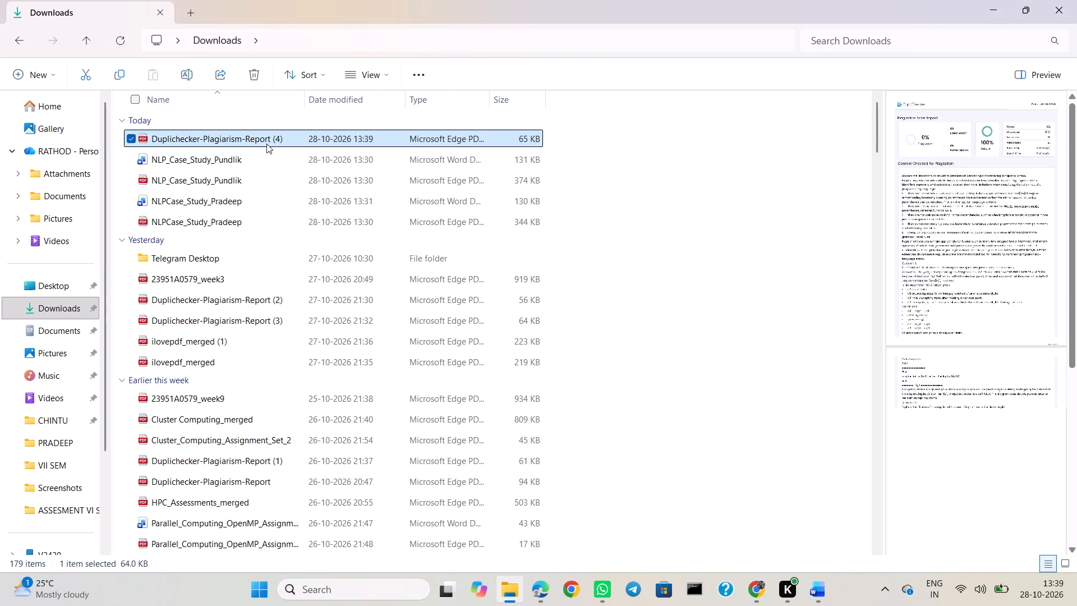
pyautogui.doubleClick(283, 143)
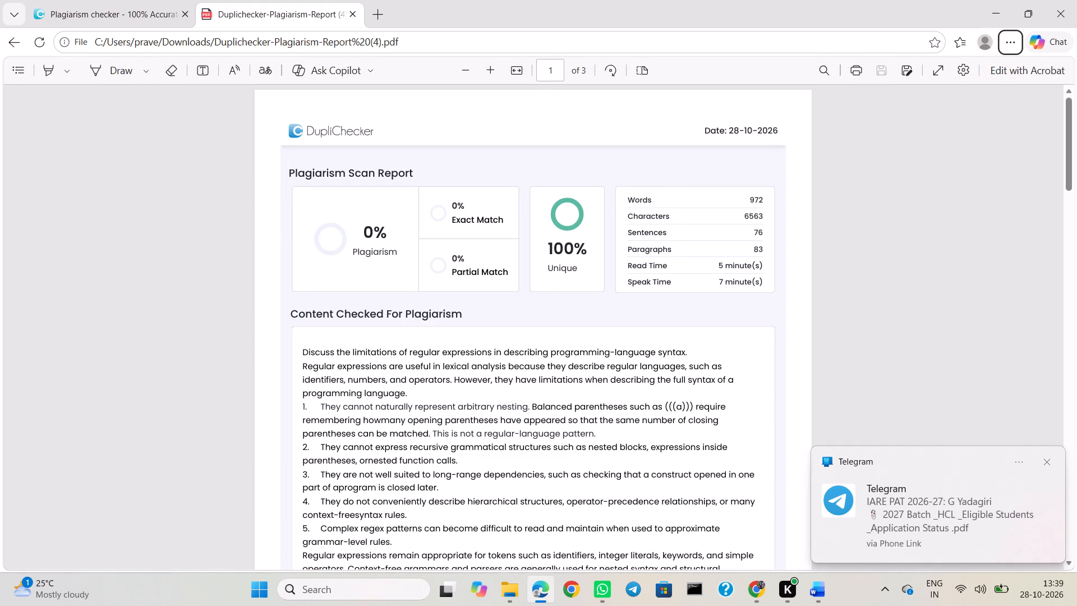
pyautogui.click(356, 16)
pyautogui.hotkey('alt', 'Tab')
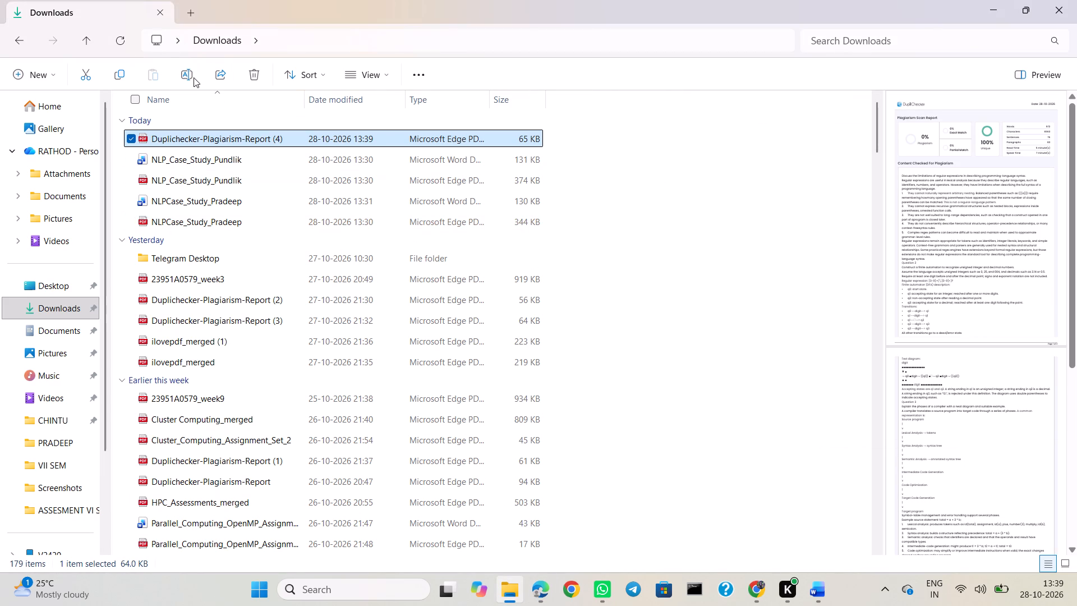
# Rename the Duplichecker-Plagiarism-Report (4) PDF as Compiler_Check_Pradeep and close the Downloads window.
pyautogui.click(190, 76)
pyautogui.press('BackSpace')
pyautogui.press('BackSpace')
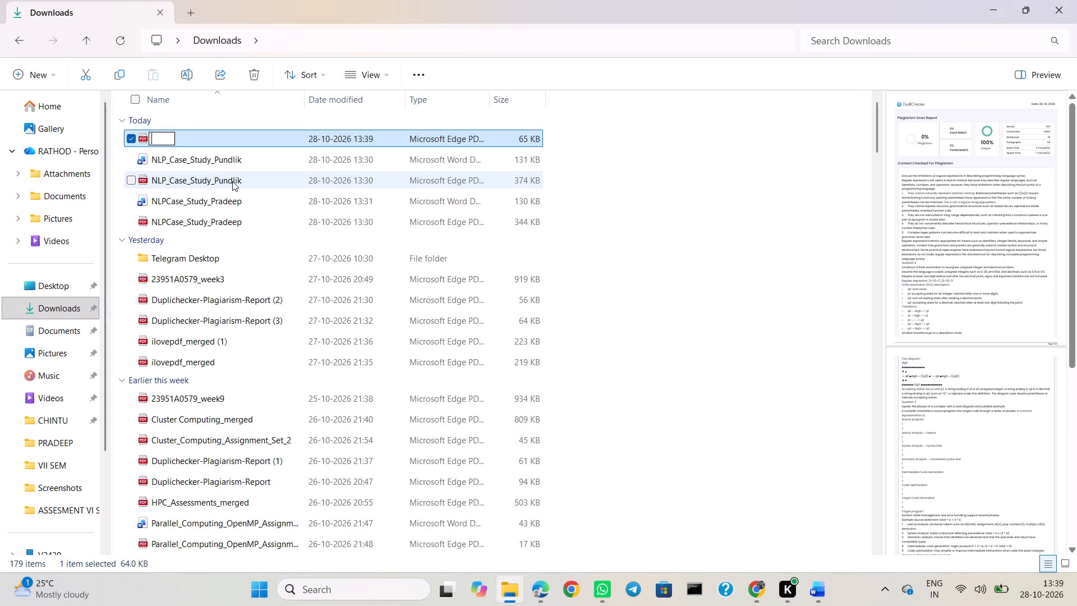
pyautogui.write('Compi')
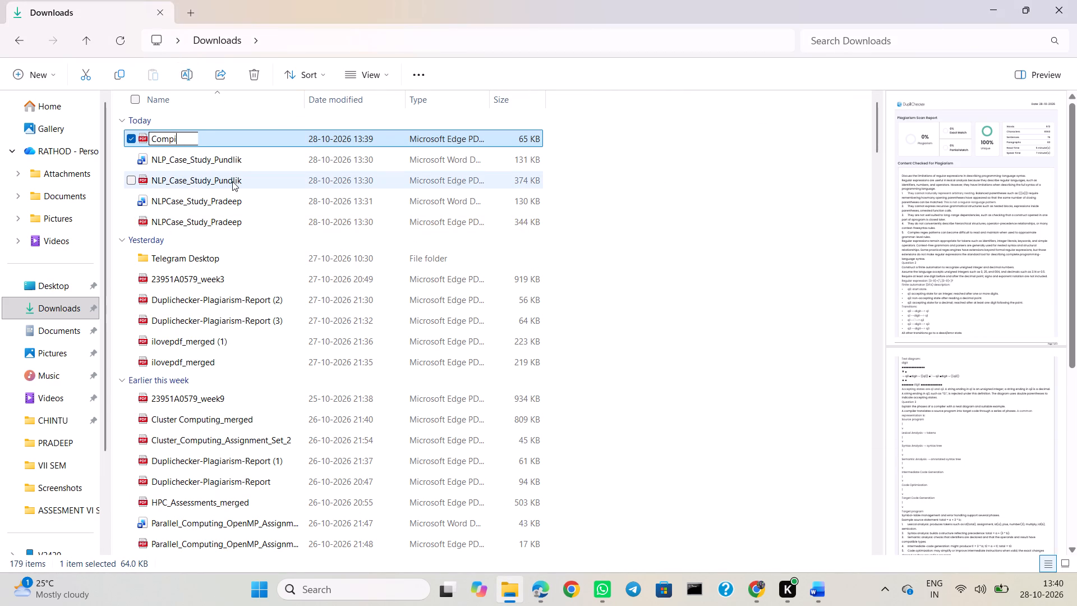
pyautogui.press('BackSpace')
pyautogui.write('iler')
pyautogui.hotkey('shift', '_')
pyautogui.write('pla')
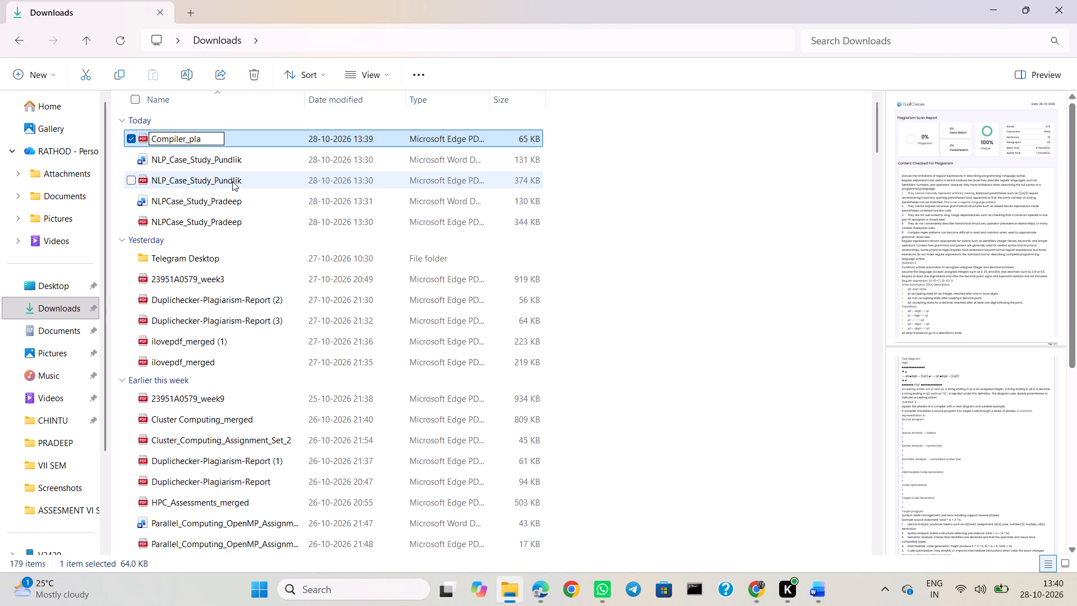
pyautogui.press('BackSpace')
pyautogui.press('BackSpace')
pyautogui.press('BackSpace')
pyautogui.write('Check')
pyautogui.press('Return')
pyautogui.click(191, 66)
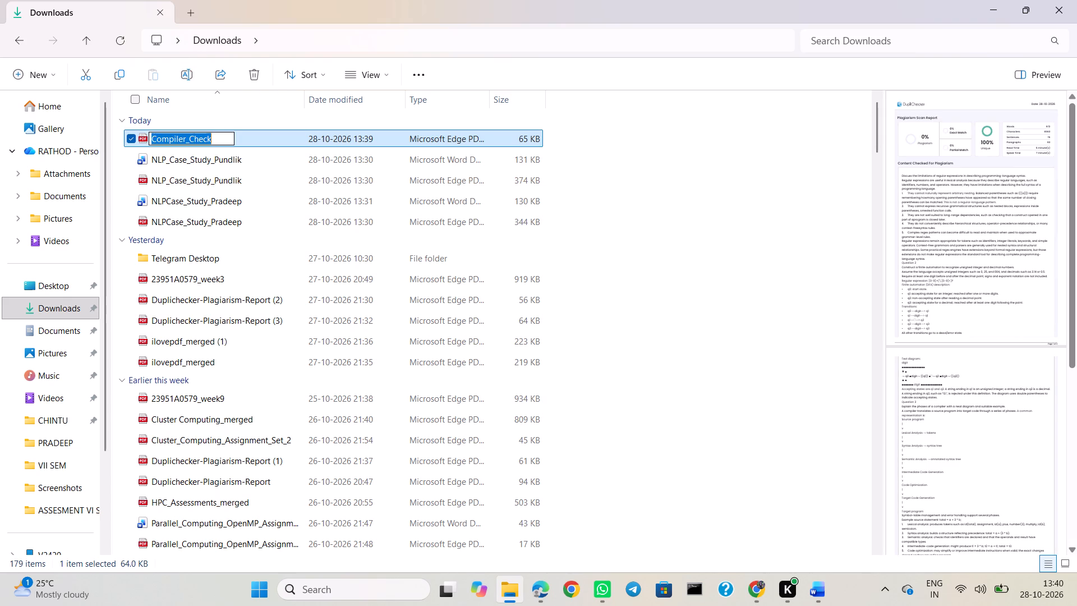
pyautogui.click(219, 140)
pyautogui.write('_Pradeep')
pyautogui.press('Return')
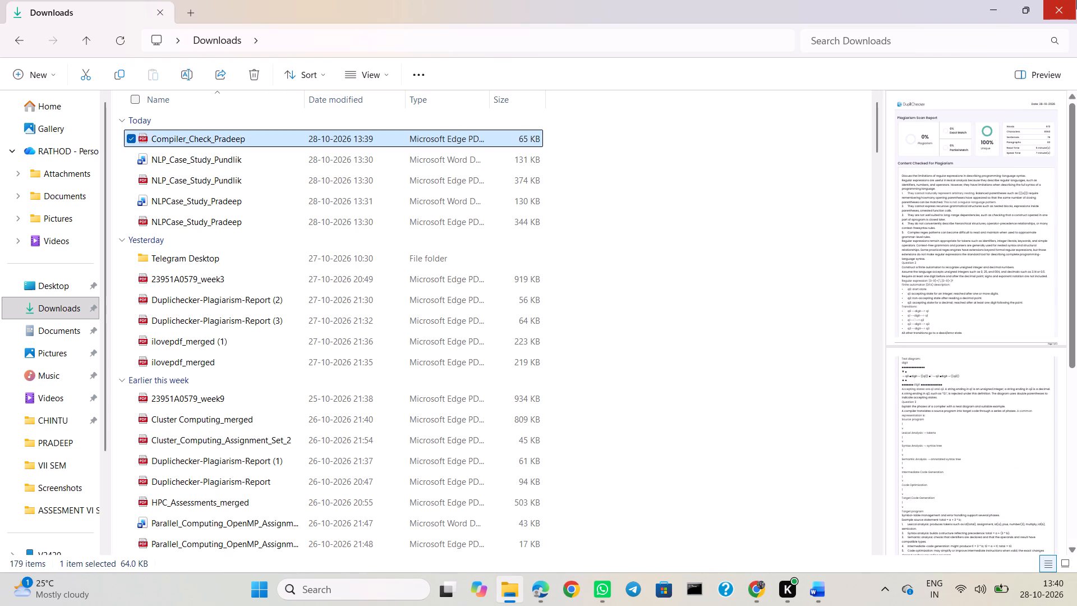
pyautogui.click(1076, 0)
# Switch to the AAT-I page in Chrome and delete the uploaded answer for AITD19 Intelligent Cyber Physical Systems.
pyautogui.hotkey('alt', 'Tab')
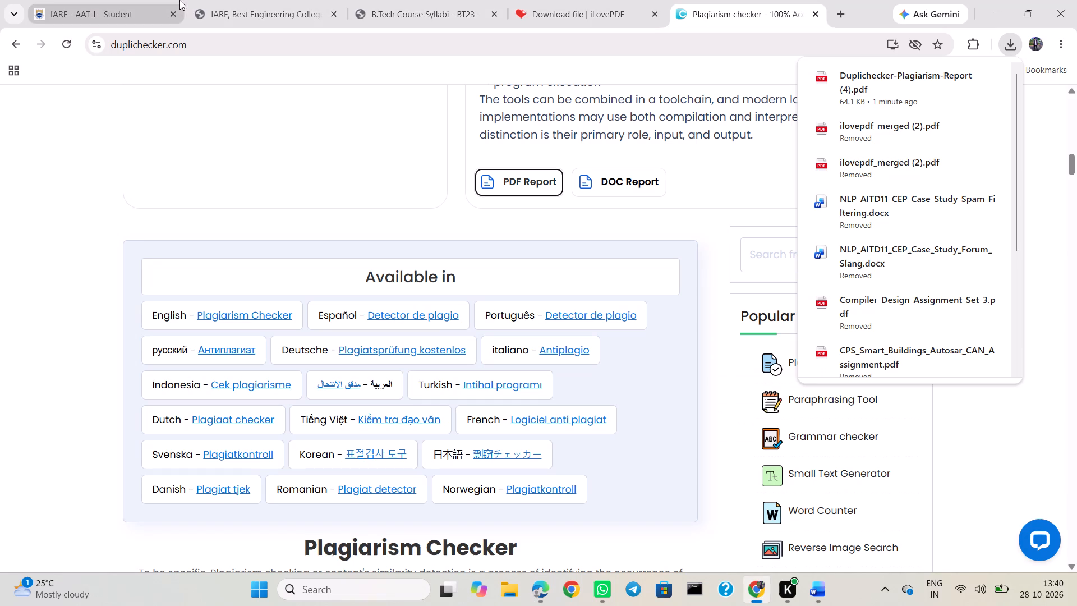
pyautogui.click(94, 6)
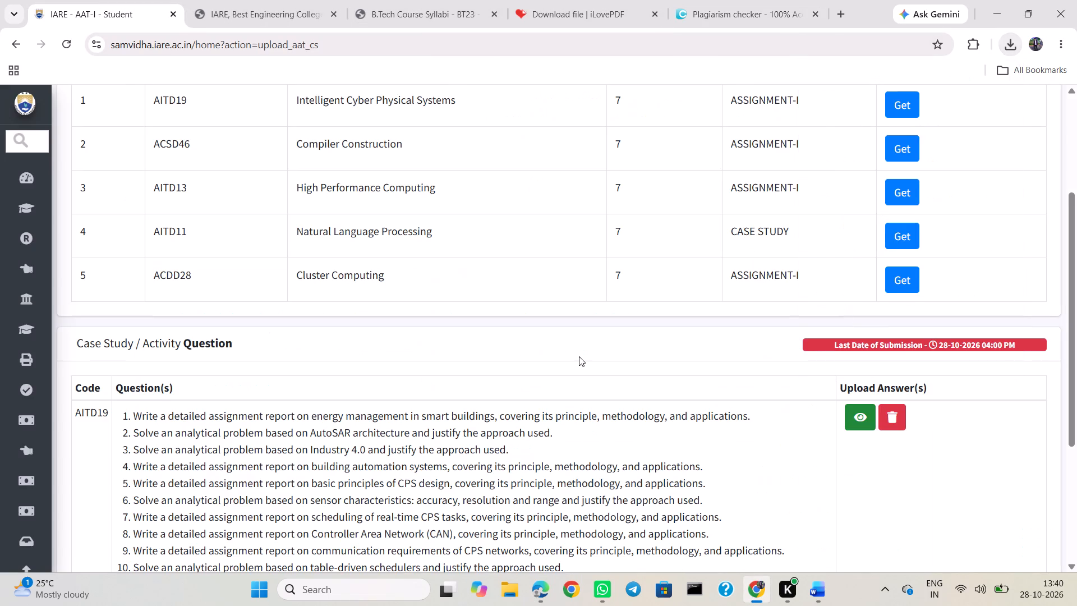
pyautogui.scroll(3, 579, 356)
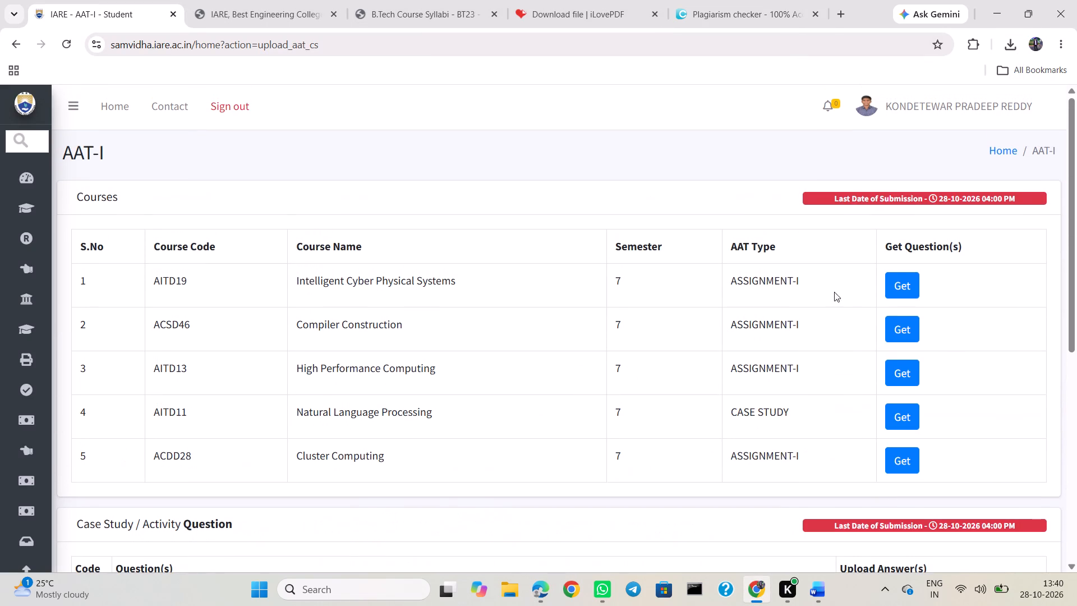
pyautogui.click(894, 288)
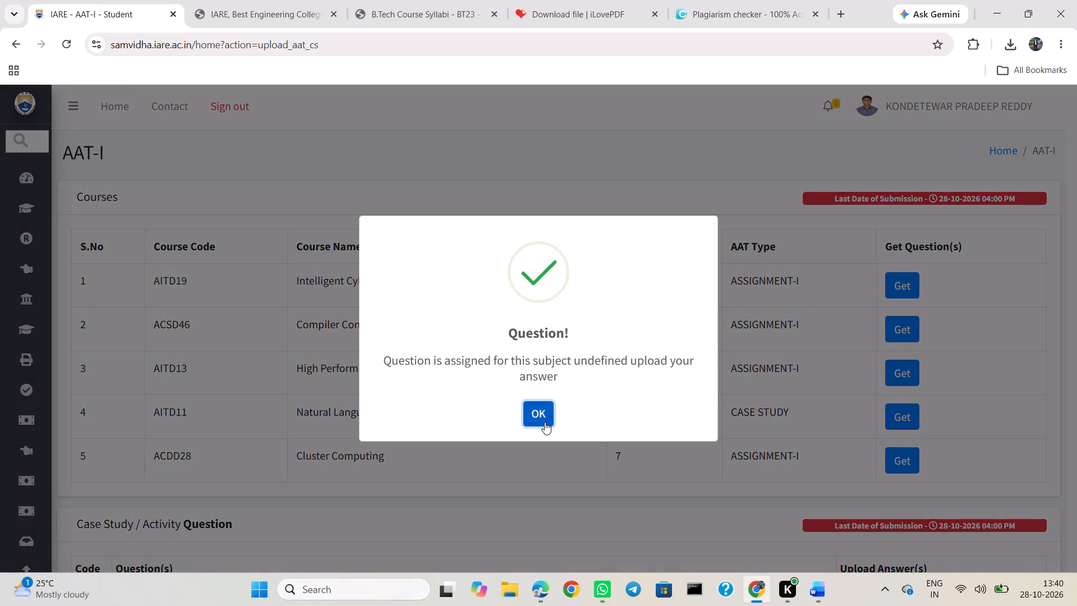
pyautogui.click(545, 422)
pyautogui.scroll(-4, 545, 422)
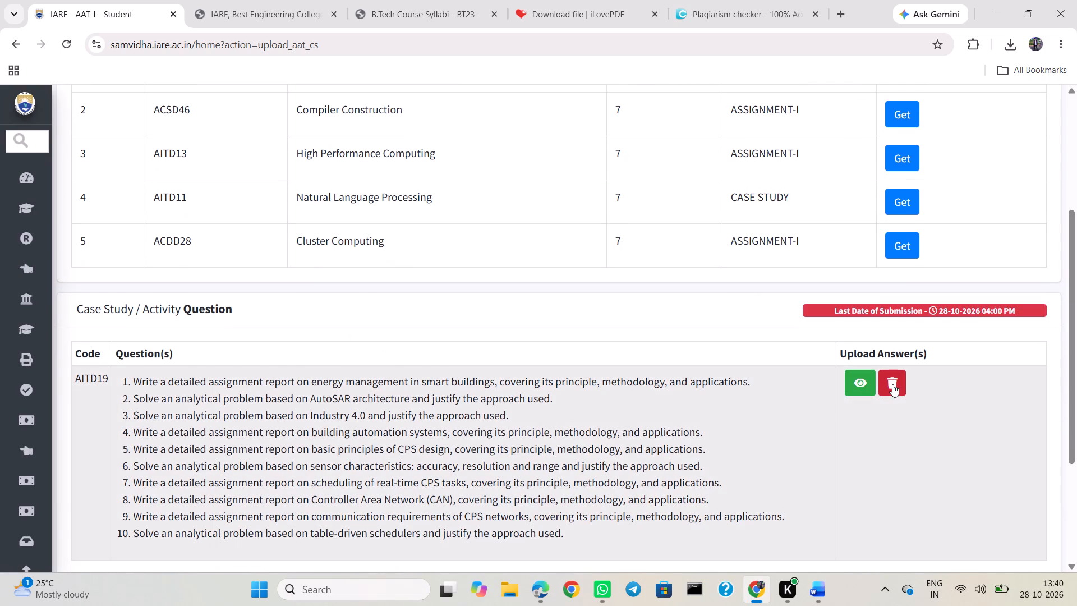
pyautogui.click(892, 384)
pyautogui.click(535, 402)
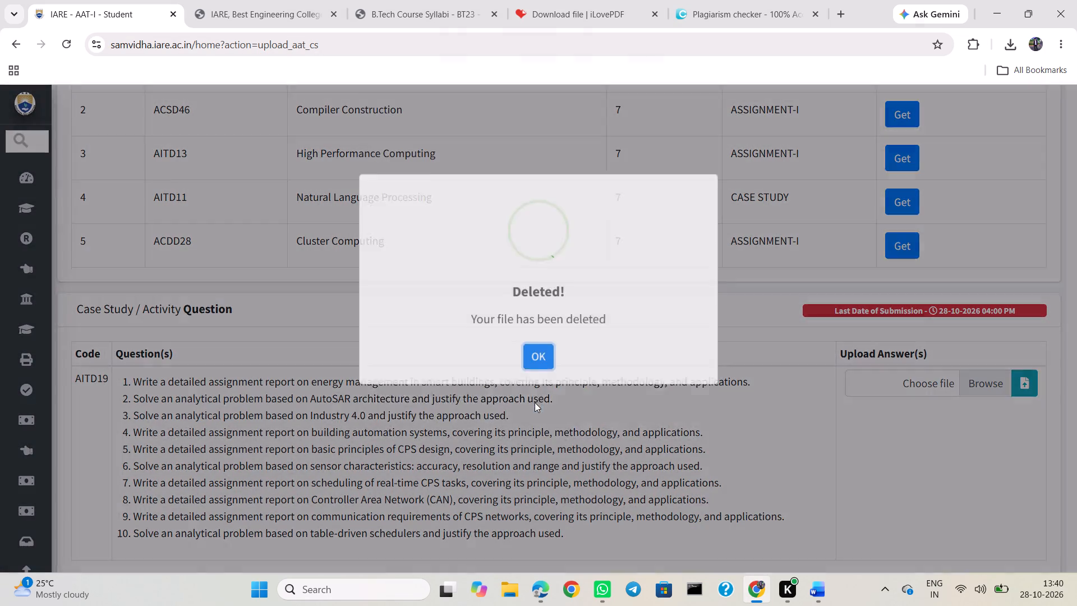
pyautogui.click(533, 410)
# Get the ACSD46 Compiler Construction questions on the AAT-I page and delete that course's uploaded answer.
pyautogui.scroll(1, 586, 373)
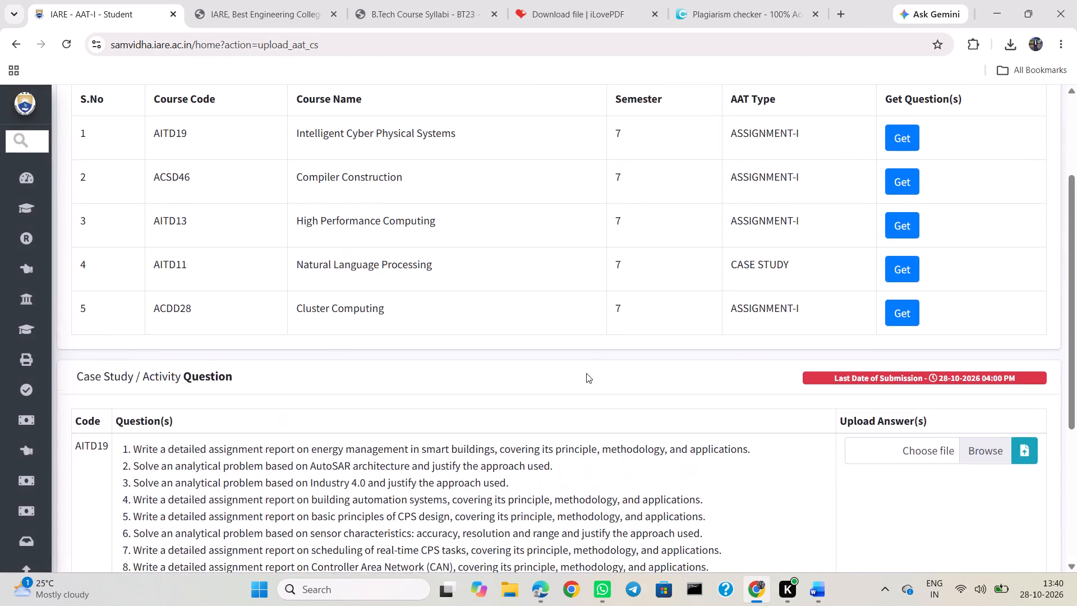
pyautogui.scroll(1, 586, 373)
pyautogui.click(907, 227)
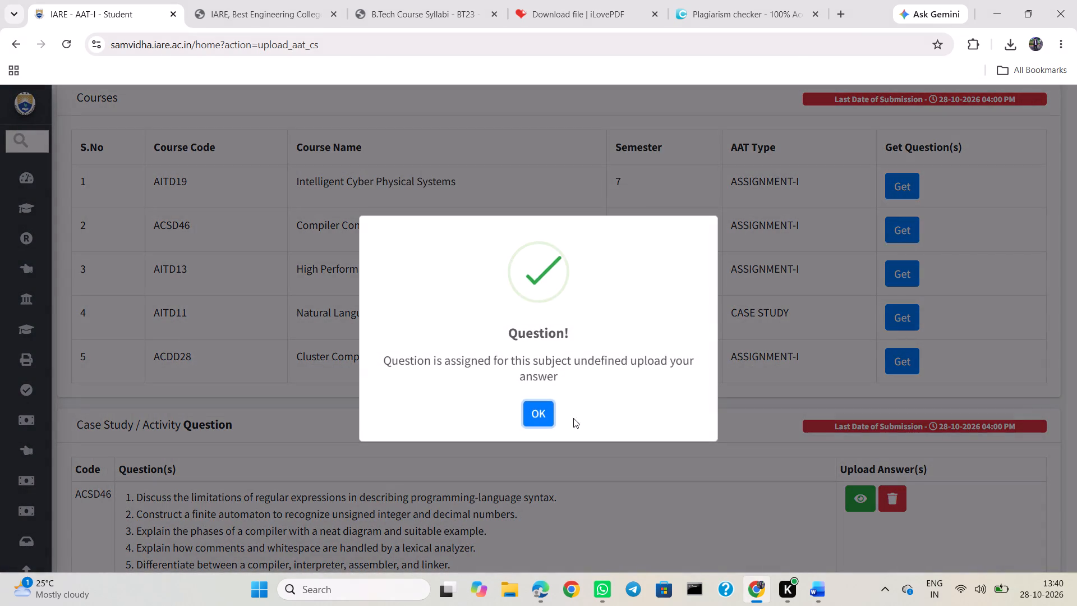
pyautogui.click(536, 412)
pyautogui.click(899, 495)
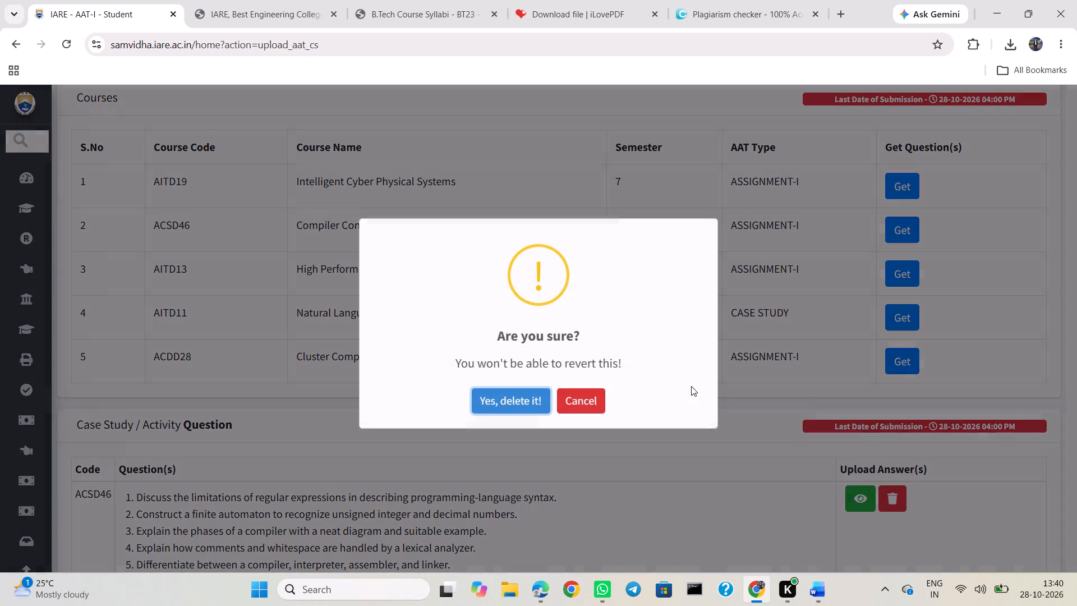
pyautogui.click(506, 410)
pyautogui.click(526, 404)
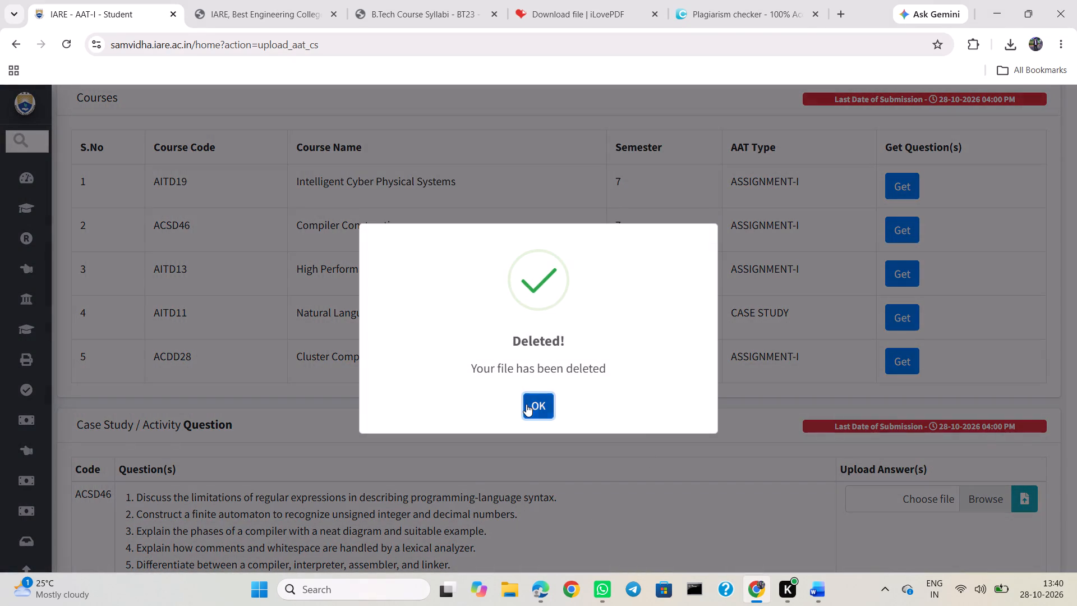
pyautogui.scroll(3, 640, 359)
# Return to the iLovePDF Merge PDF tool and load Compiler_Check_Pradeep from Downloads.
pyautogui.click(626, 0)
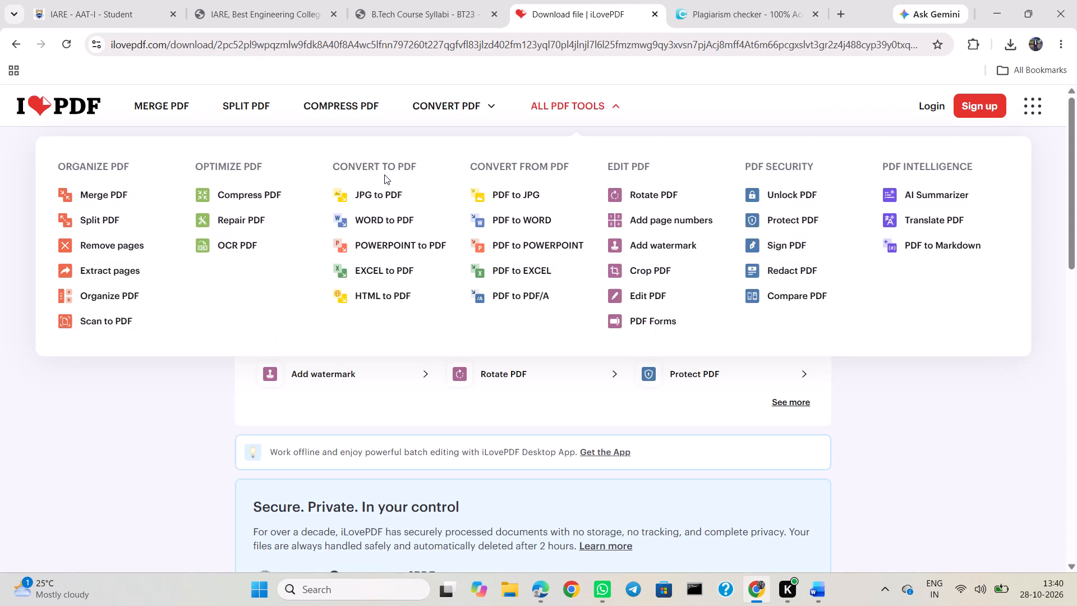
pyautogui.click(191, 390)
pyautogui.hscroll(5, 191, 390)
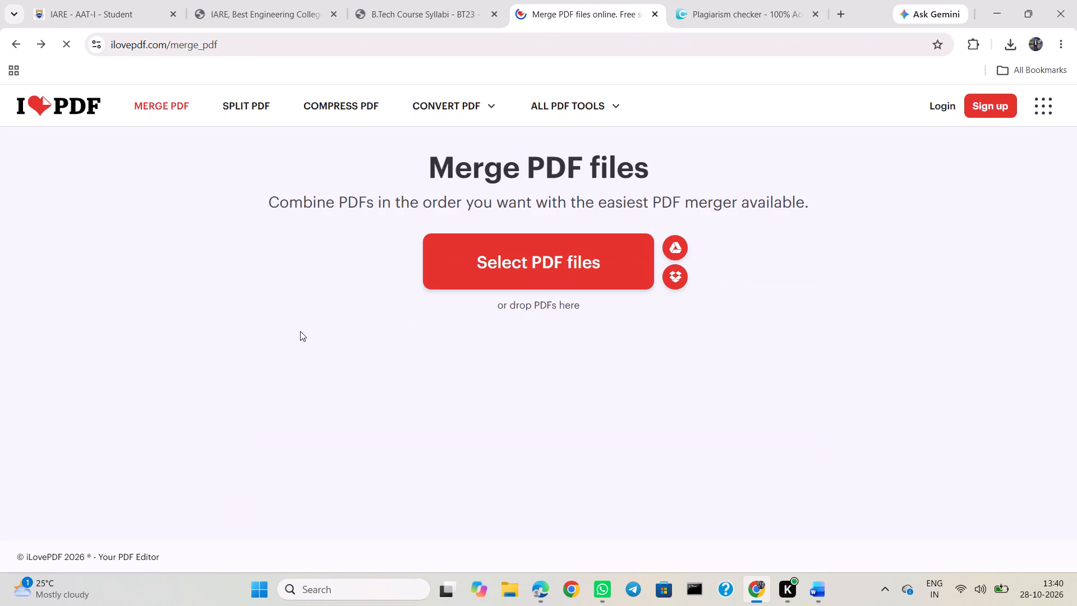
pyautogui.click(458, 258)
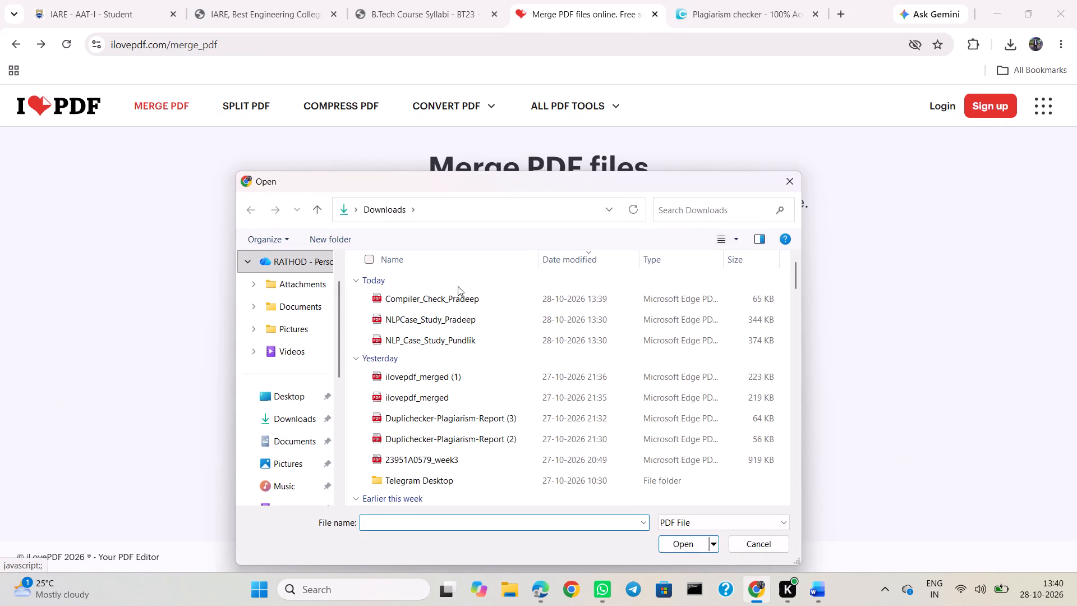
pyautogui.click(455, 294)
pyautogui.click(675, 545)
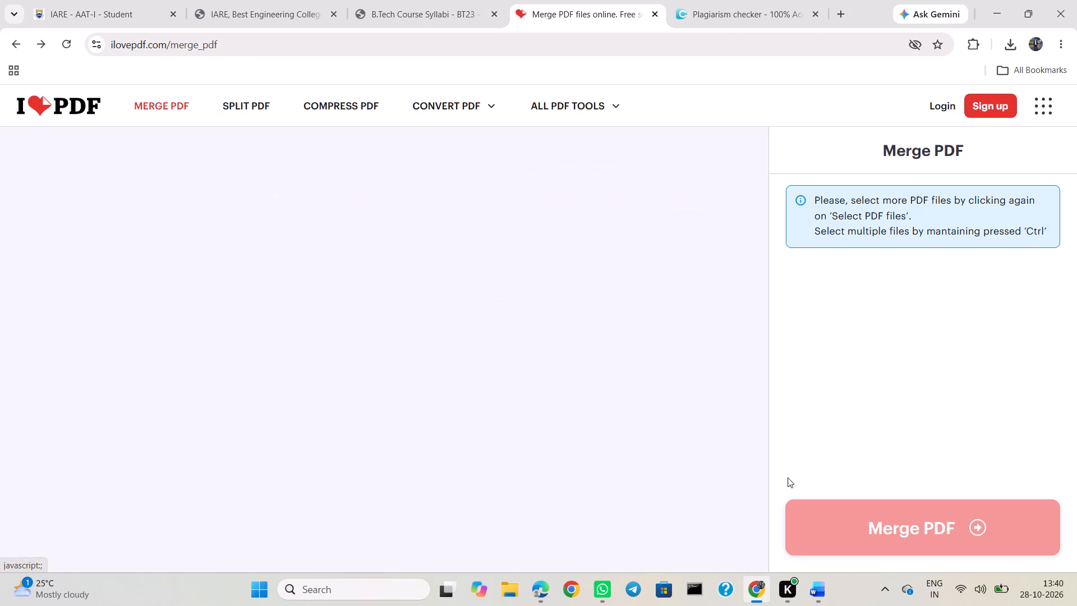
# Add Compiler_Design_Assignment_Pradeep from the ASSESMENT VI SEM folder as the second file of the merge.
pyautogui.click(730, 178)
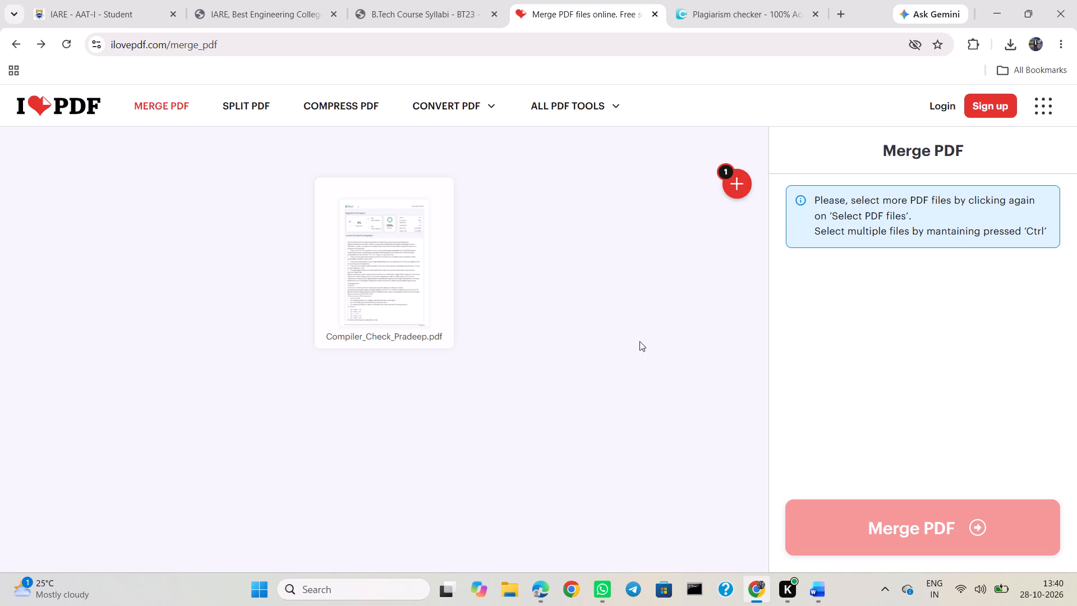
pyautogui.click(736, 177)
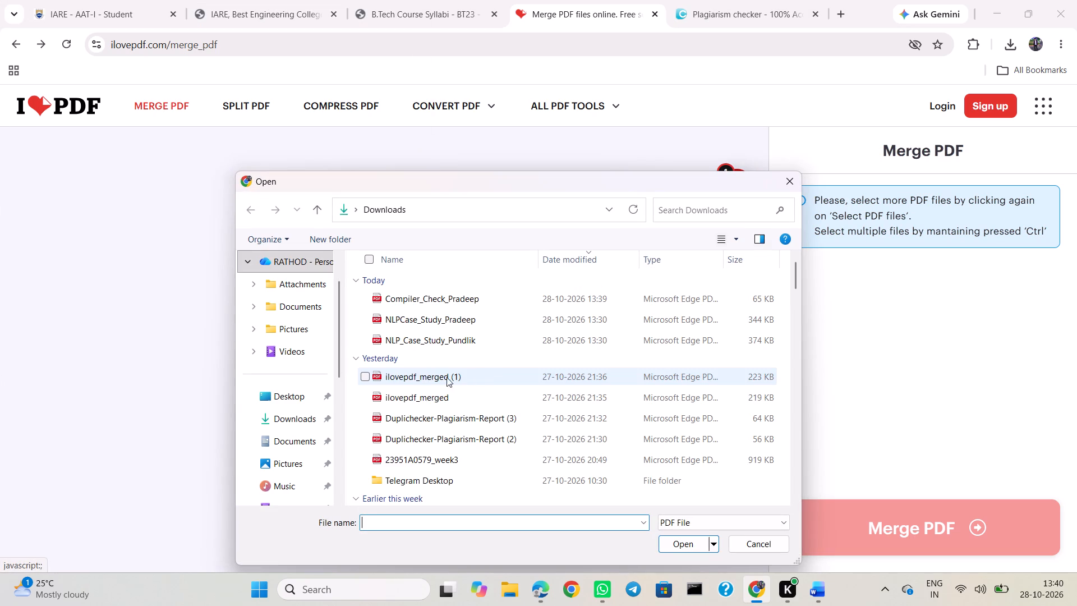
pyautogui.scroll(-1, 306, 417)
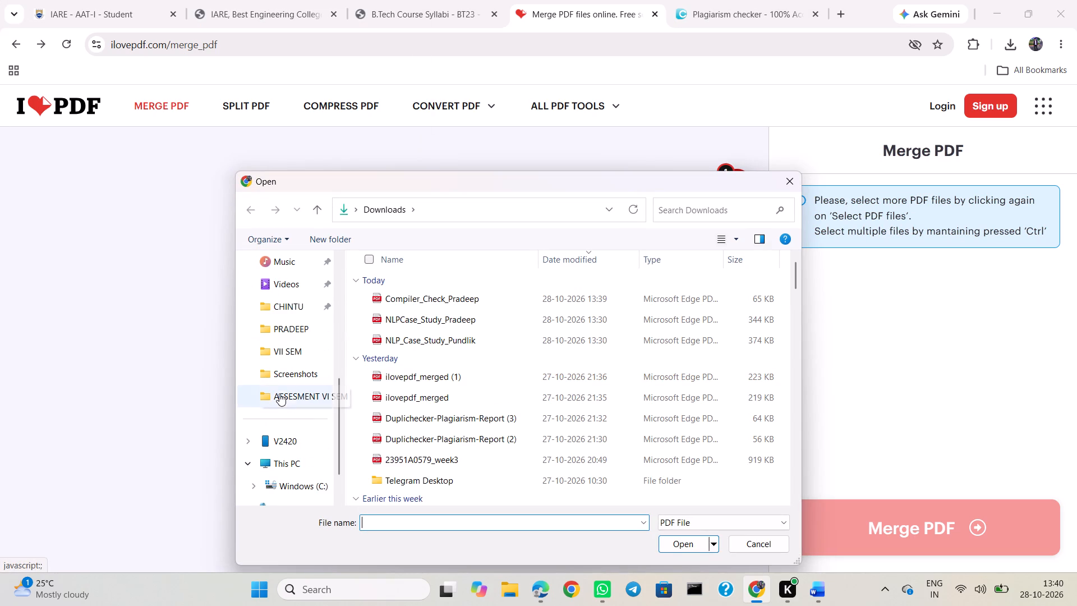
pyautogui.click(279, 393)
pyautogui.scroll(2, 493, 447)
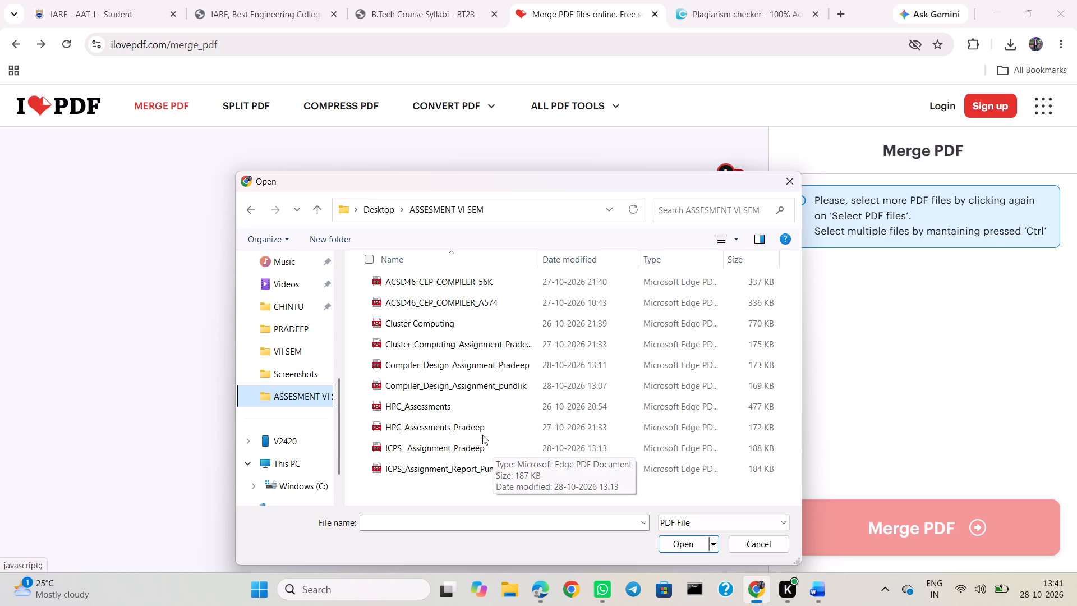
pyautogui.click(476, 371)
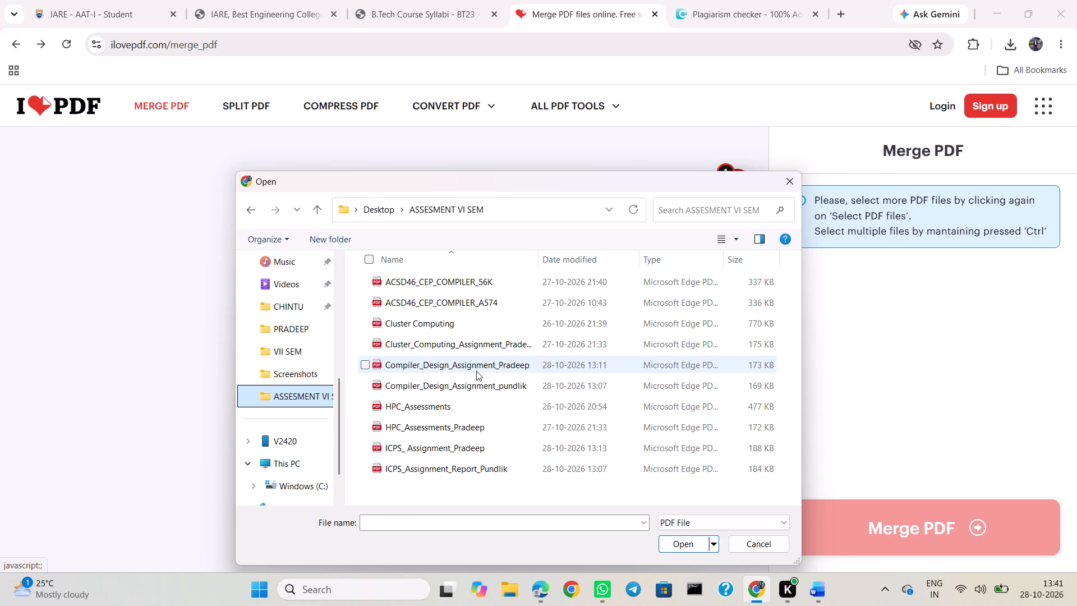
pyautogui.click(669, 539)
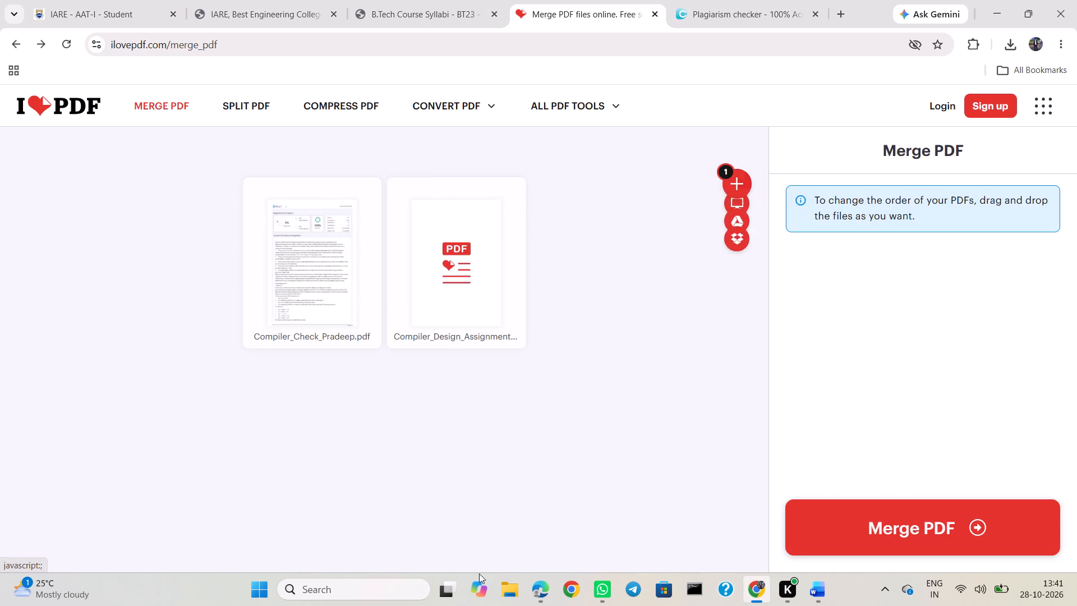
# Check the assignment's cover page and the Compiler Construction entry on the AAT-I page, and merge the two PDFs in iLovePDF.
pyautogui.click(473, 198)
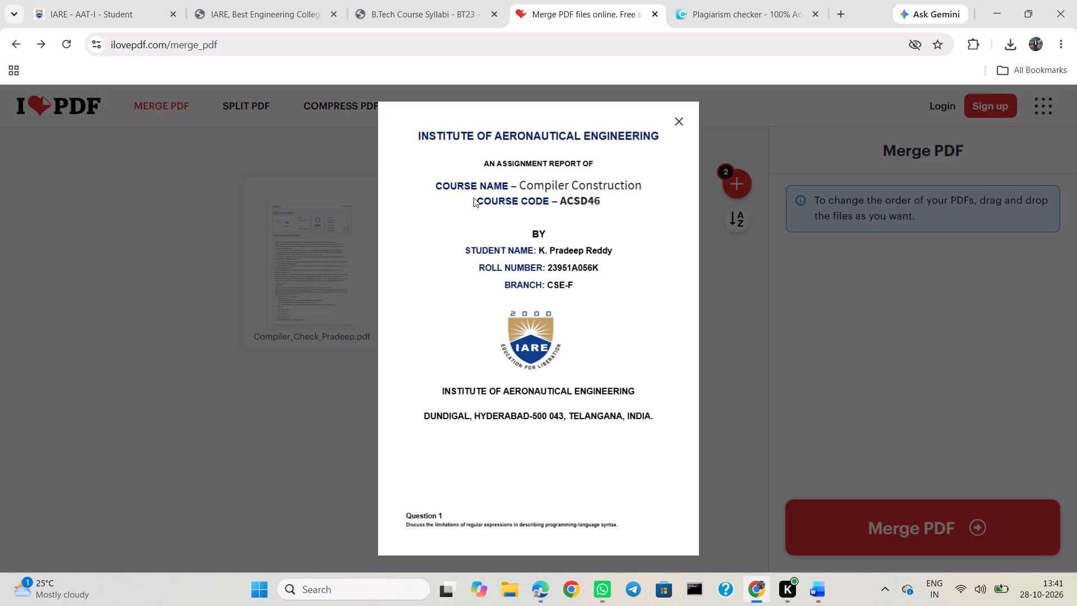
pyautogui.scroll(-3, 503, 432)
pyautogui.click(682, 121)
pyautogui.click(123, 16)
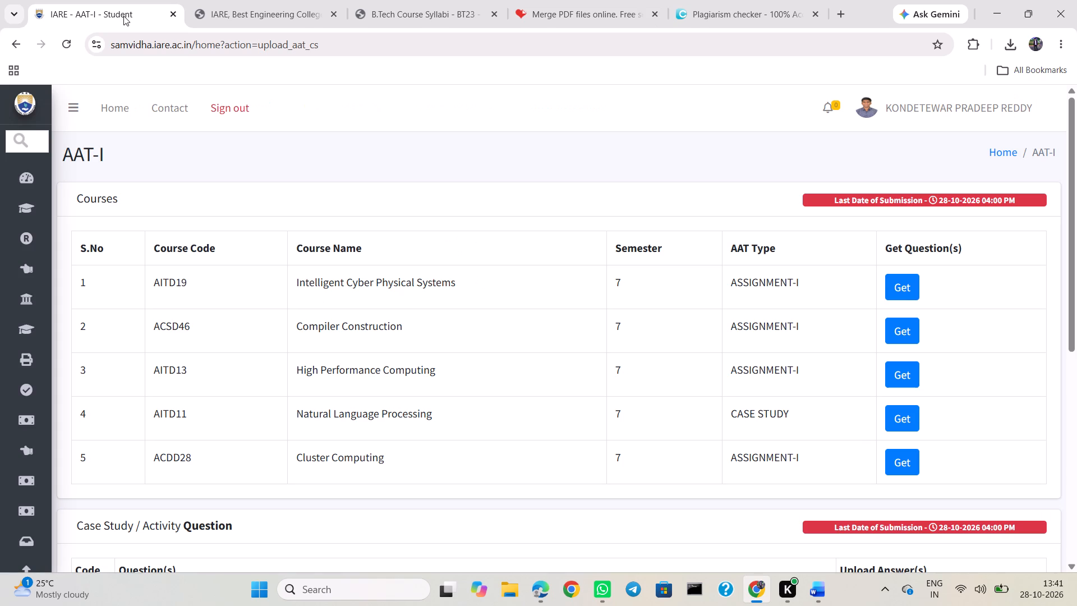
pyautogui.scroll(-2, 323, 465)
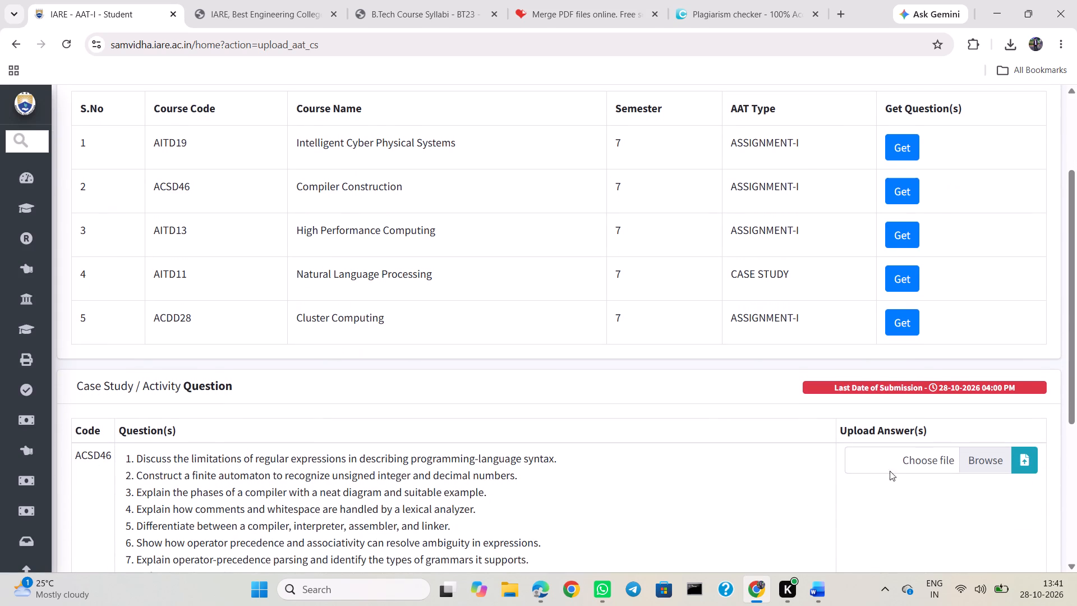
pyautogui.scroll(4, 706, 419)
pyautogui.click(609, 0)
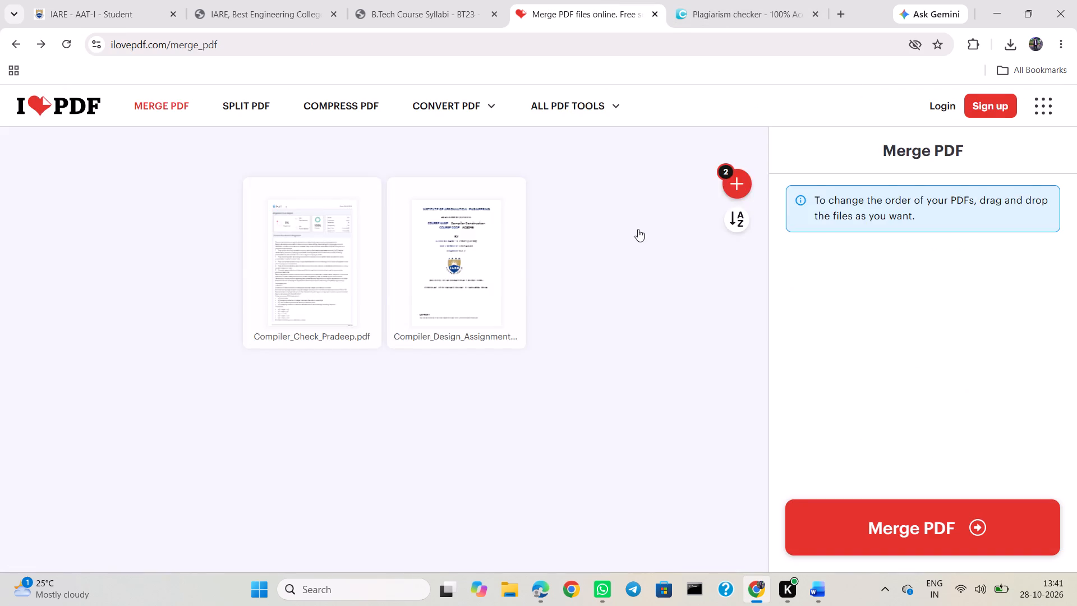
pyautogui.click(936, 525)
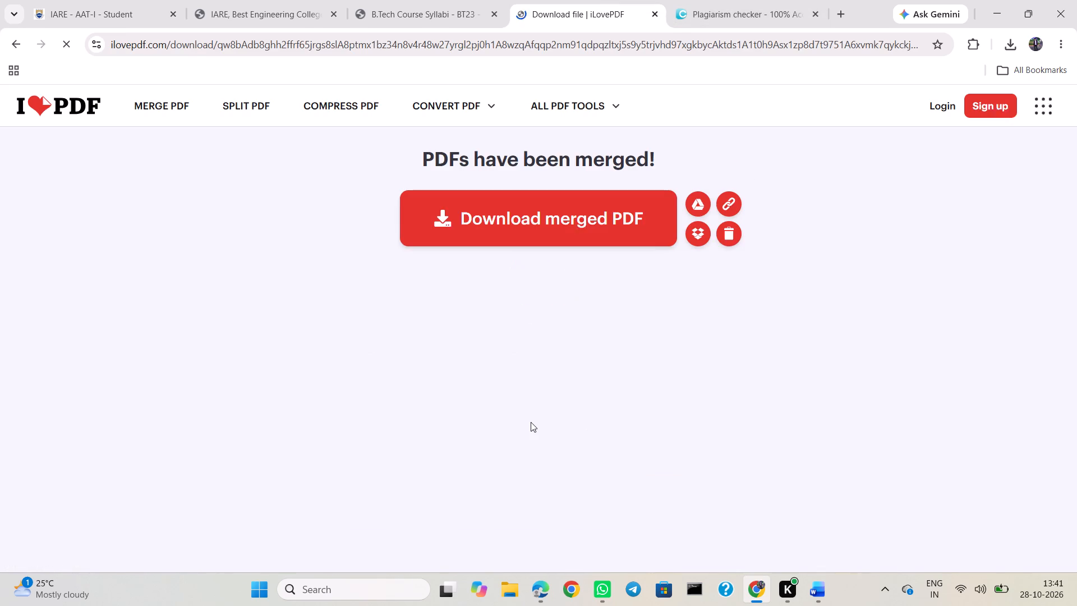
pyautogui.scroll(4, 531, 422)
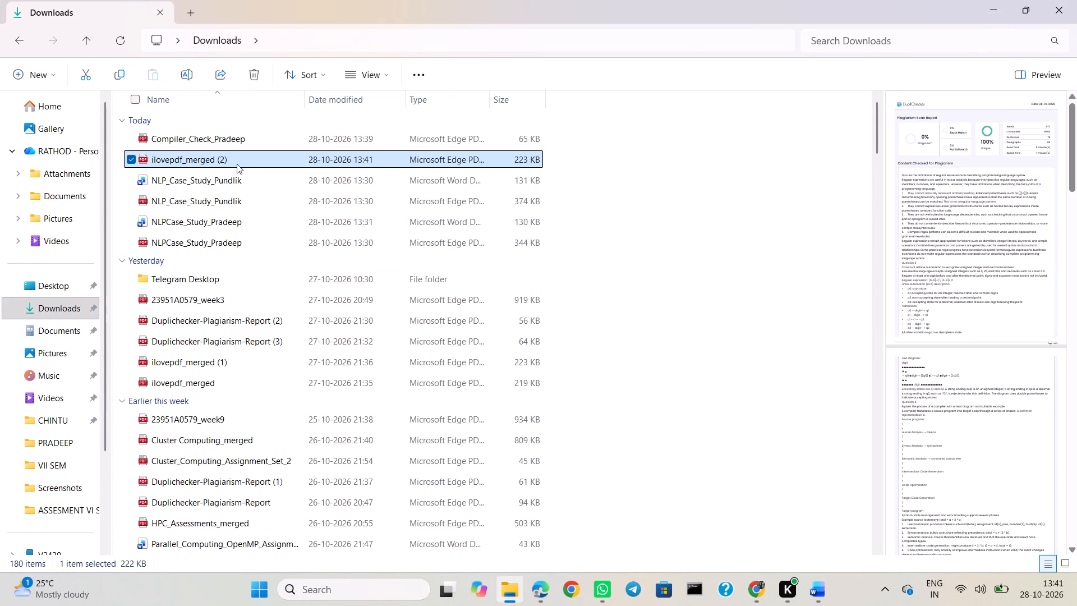
pyautogui.doubleClick(237, 159)
pyautogui.scroll(-1, 388, 313)
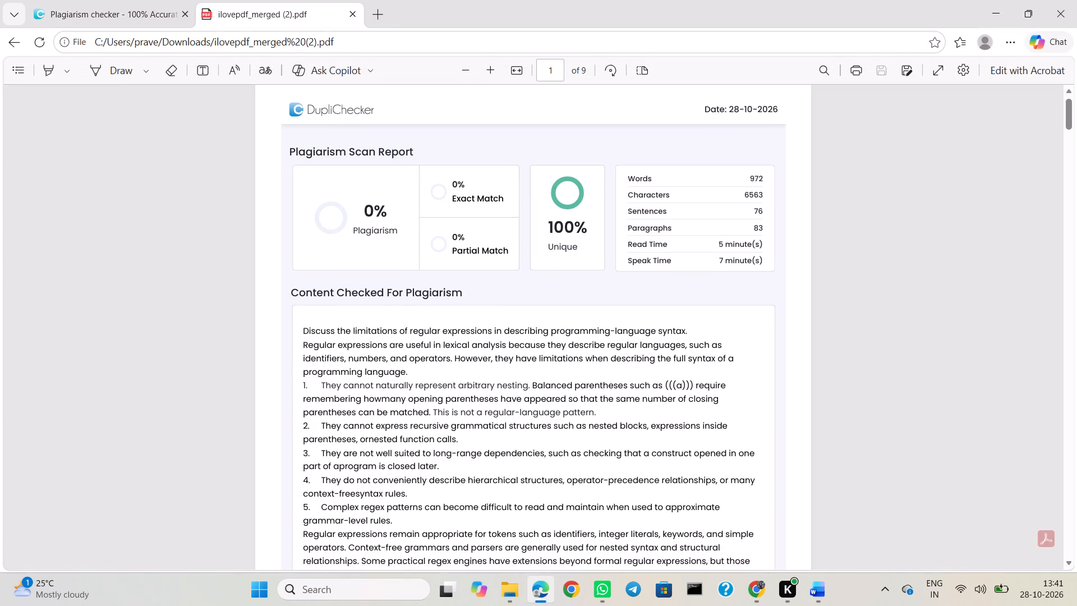
pyautogui.scroll(-7, 388, 313)
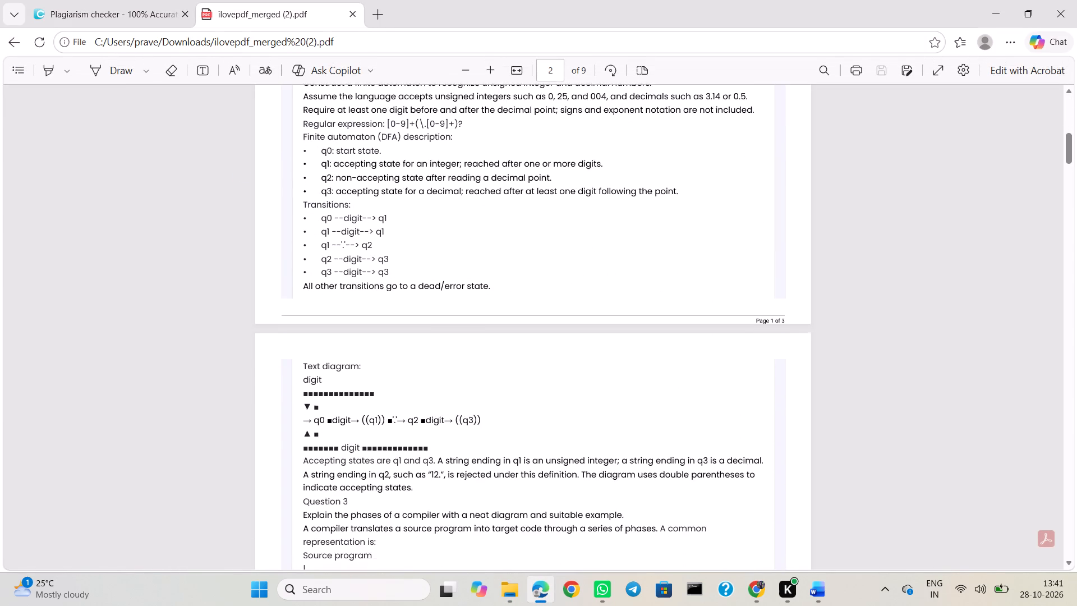
pyautogui.scroll(-7, 388, 313)
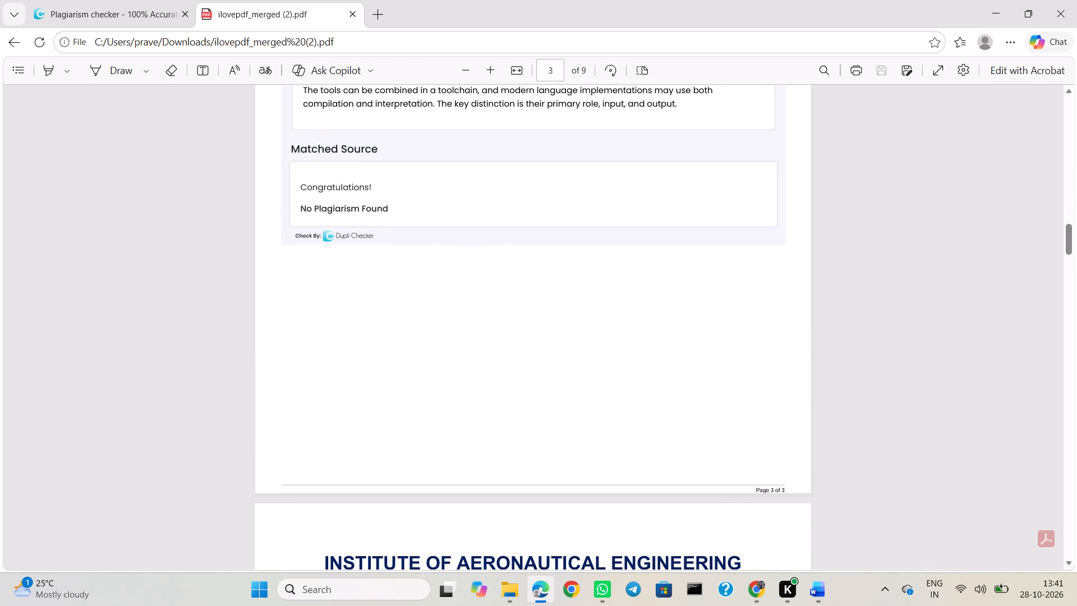
pyautogui.scroll(-3, 388, 313)
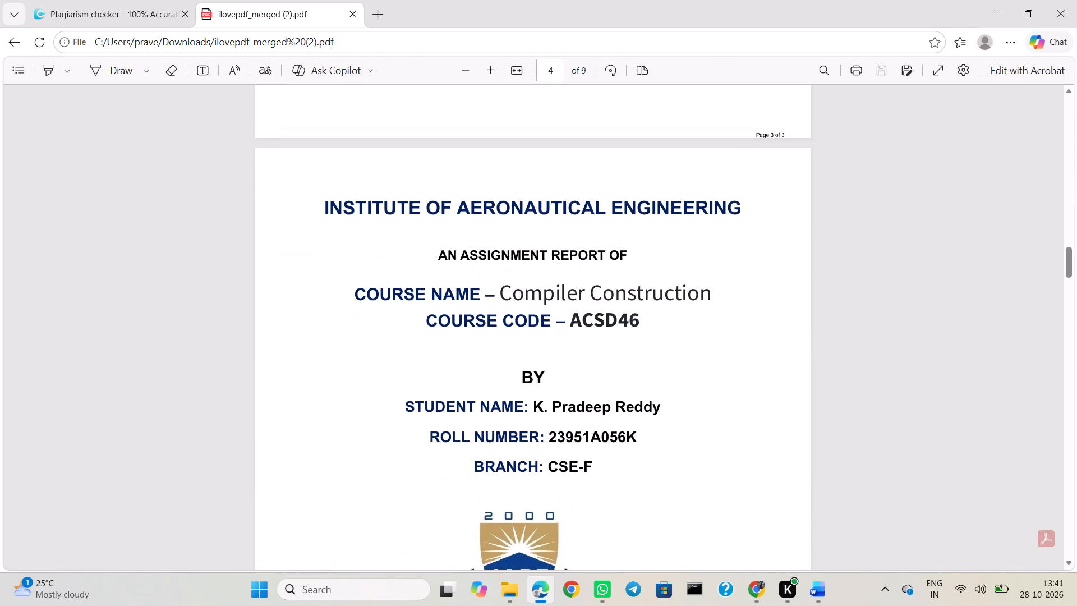
# Rename ilovepdf_merged (2) in Downloads as Compiler_Pradeep, reusing the word Compiler from the cover page's course name.
pyautogui.moveTo(496, 294); pyautogui.dragTo(576, 299)
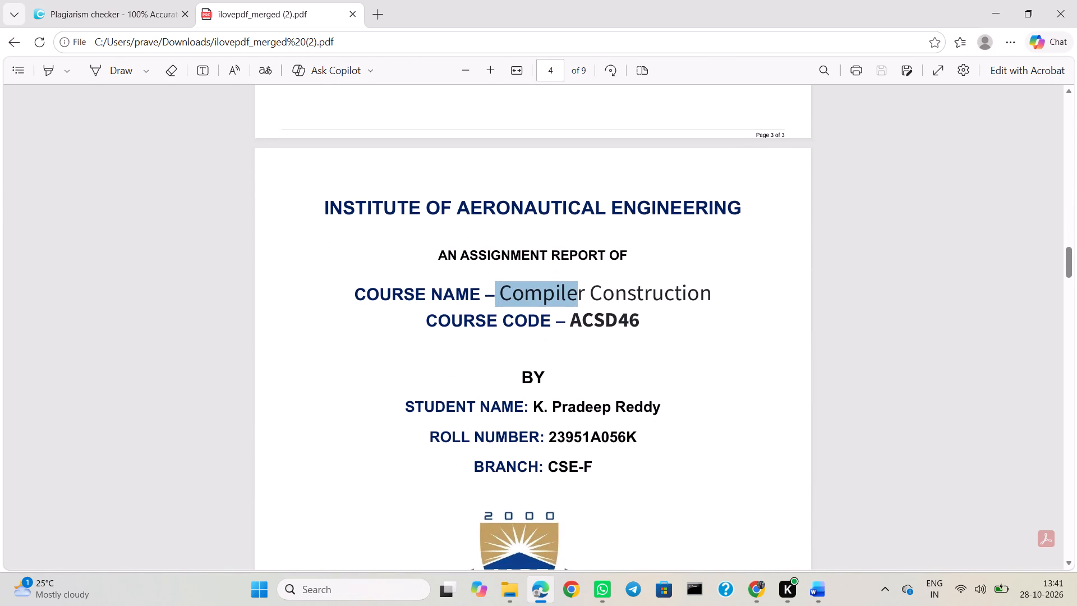
pyautogui.moveTo(576, 299); pyautogui.dragTo(582, 298)
pyautogui.hotkey('ctrl', 'c')
pyautogui.hotkey('alt', 'Tab')
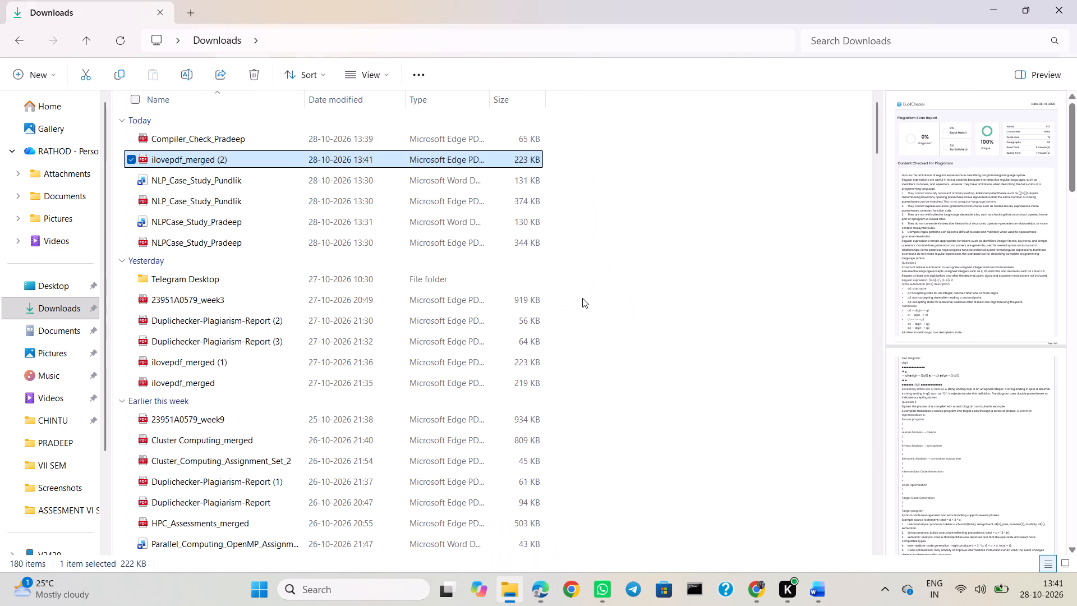
pyautogui.click(191, 74)
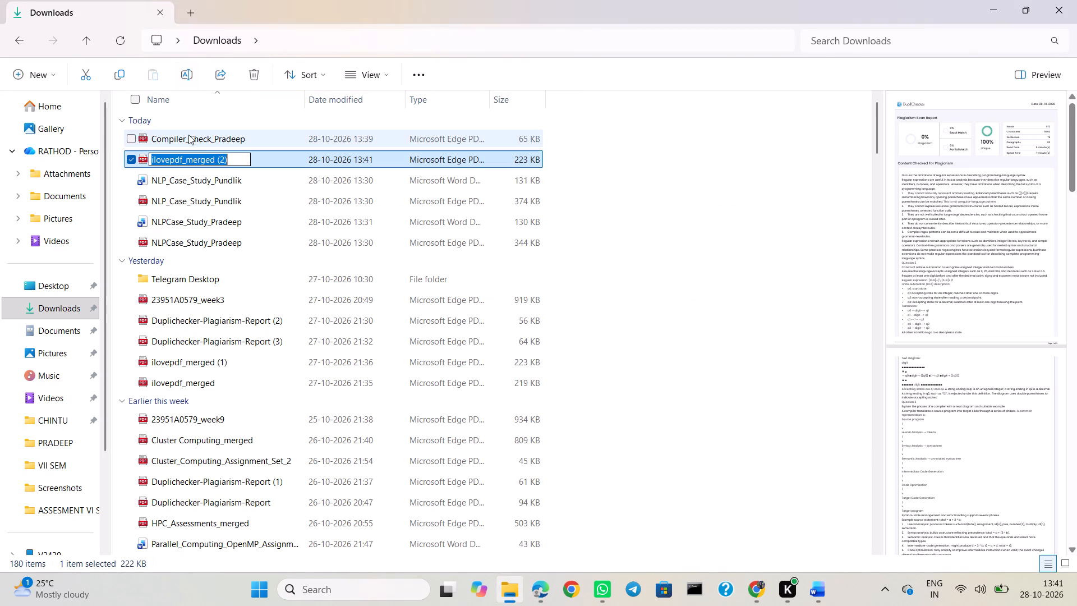
pyautogui.hotkey('ctrl', 'v')
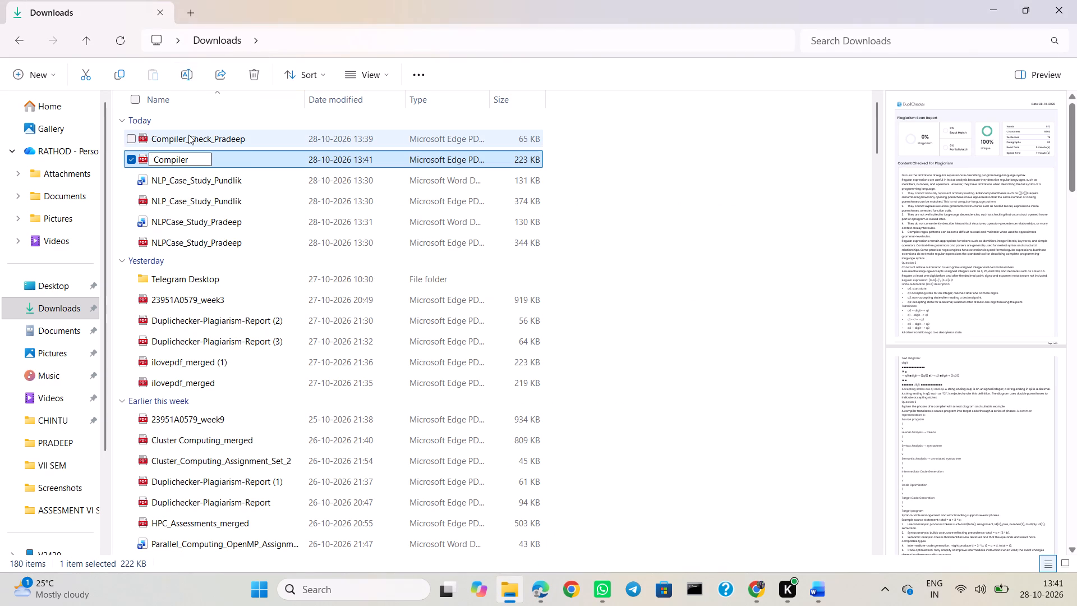
pyautogui.hotkey('shift', '_')
pyautogui.hotkey('shift', 'p')
pyautogui.write('radeep')
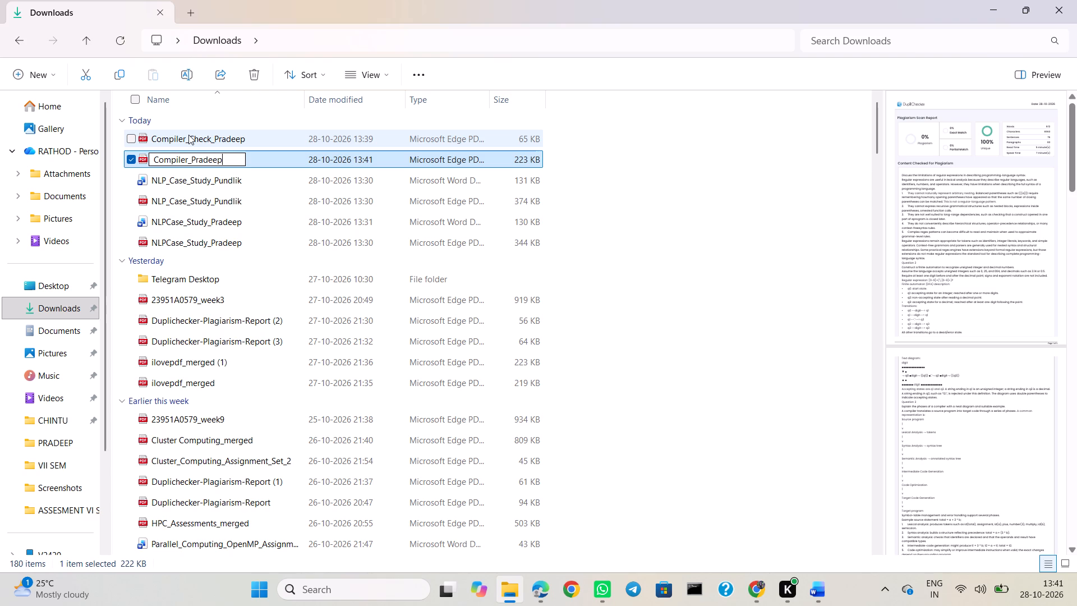
pyautogui.press('Return')
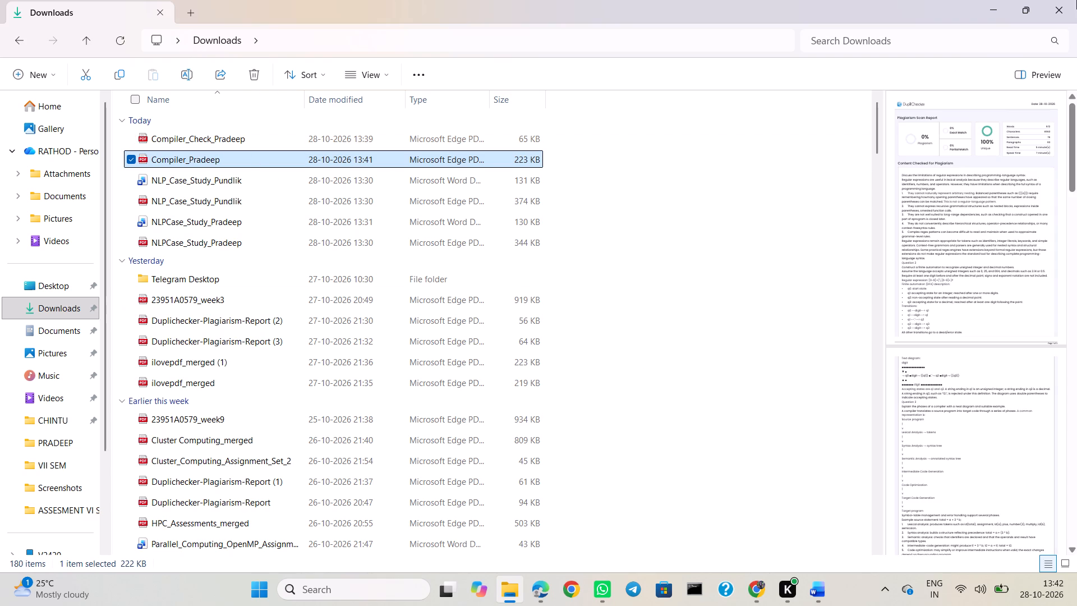
# Return to DupliChecker in Edge, dismiss the Grammarly ad and download the smart-buildings energy management result as a PDF report.
pyautogui.click(536, 595)
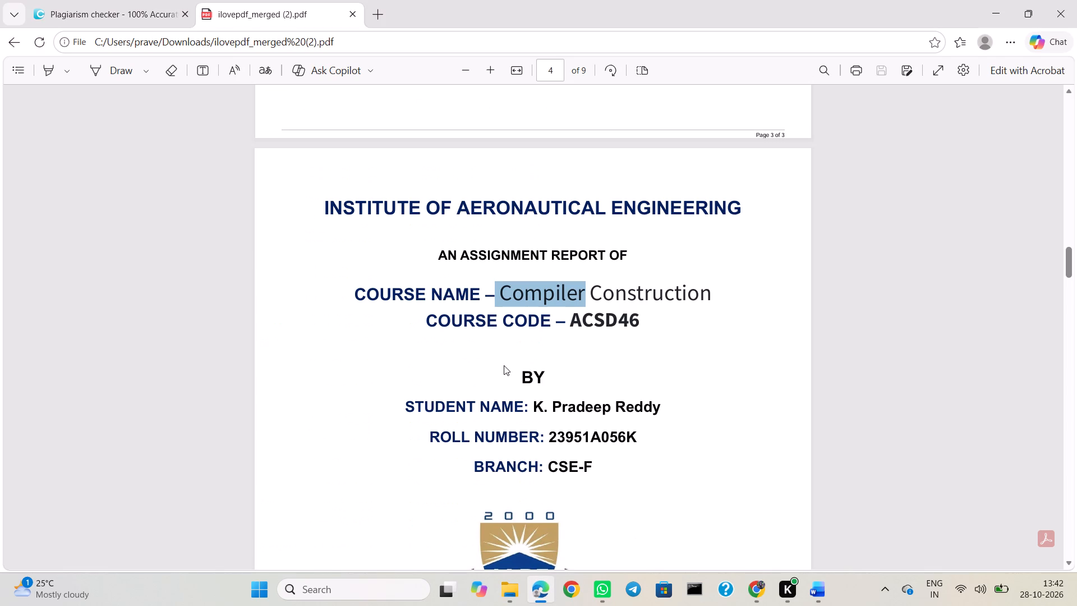
pyautogui.click(157, 0)
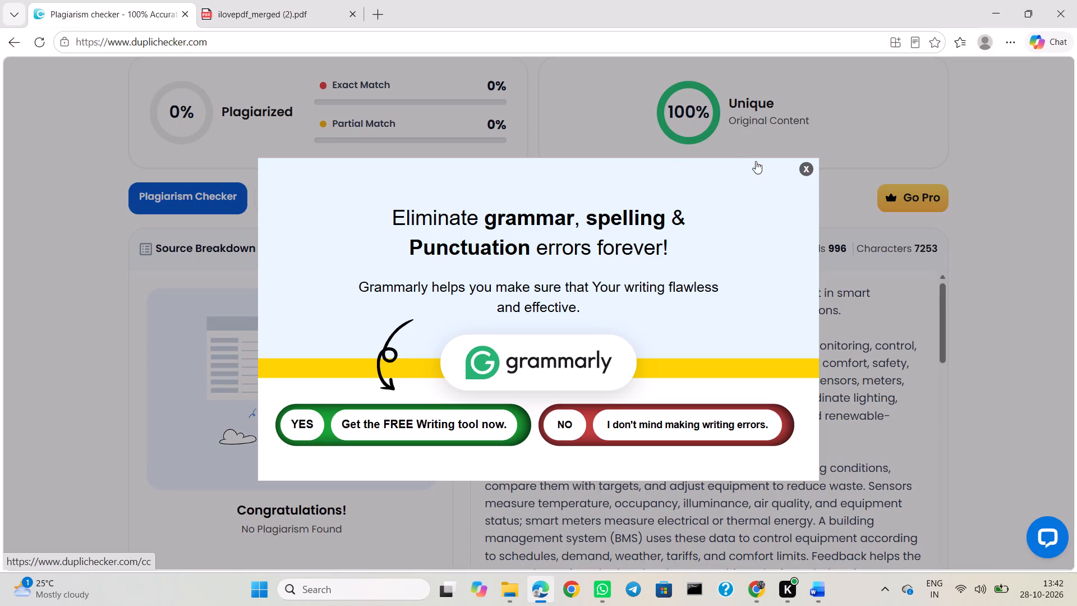
pyautogui.click(804, 167)
pyautogui.scroll(-4, 443, 445)
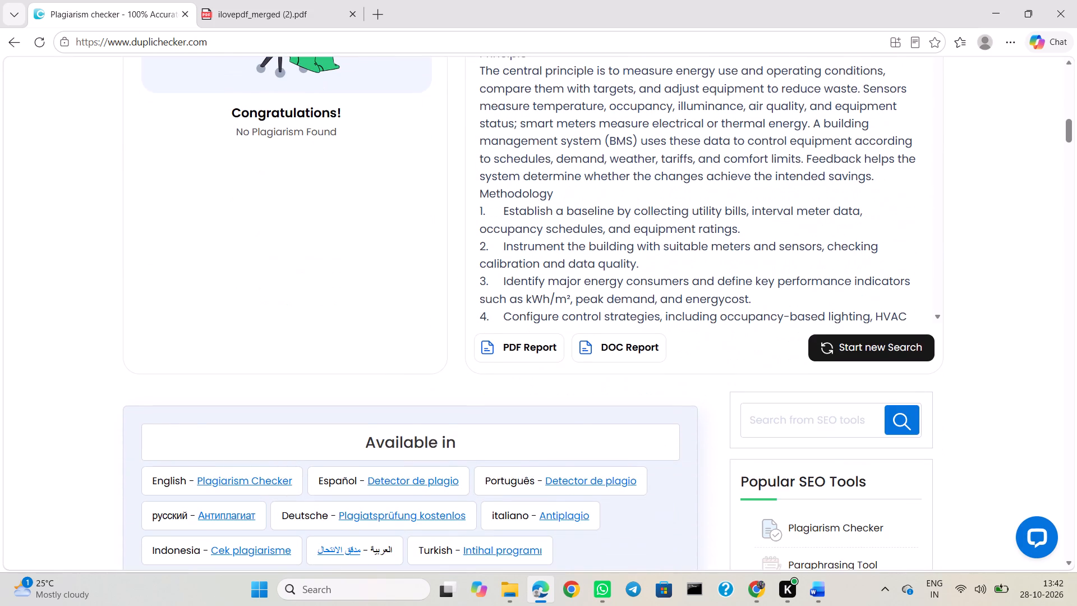
pyautogui.click(510, 358)
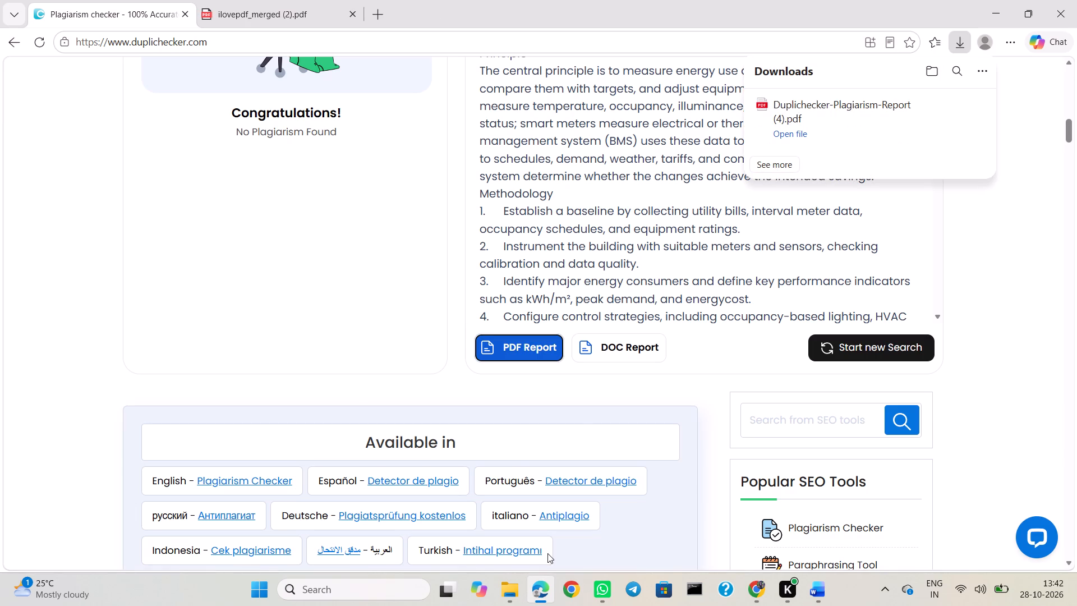
# Open Duplichecker-Plagiarism-Report (4) from the Downloads folder to view the newly downloaded plagiarism report.
pyautogui.click(507, 605)
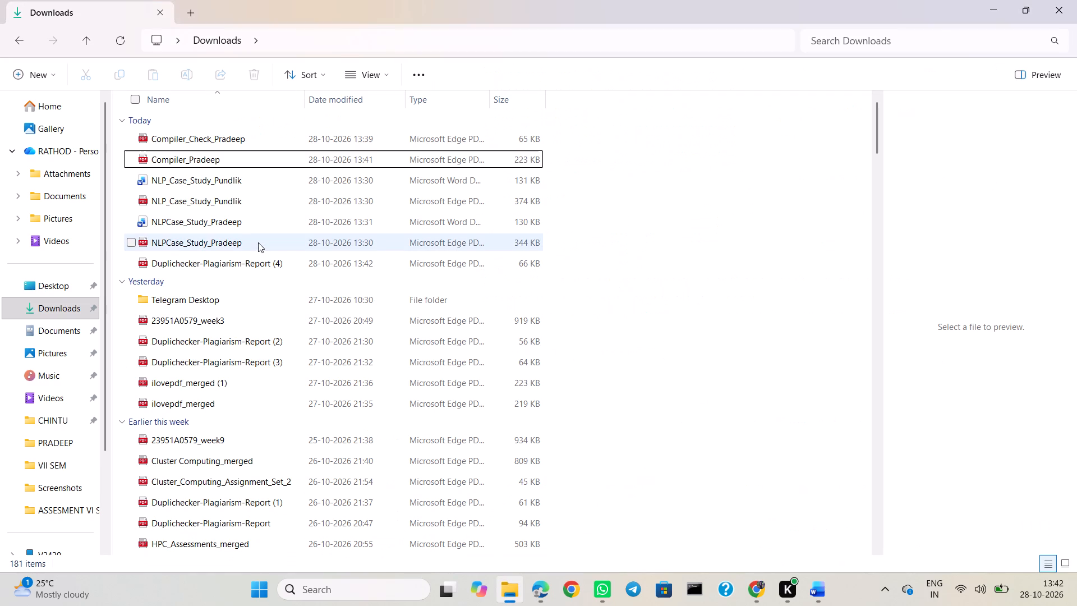
pyautogui.scroll(2, 258, 242)
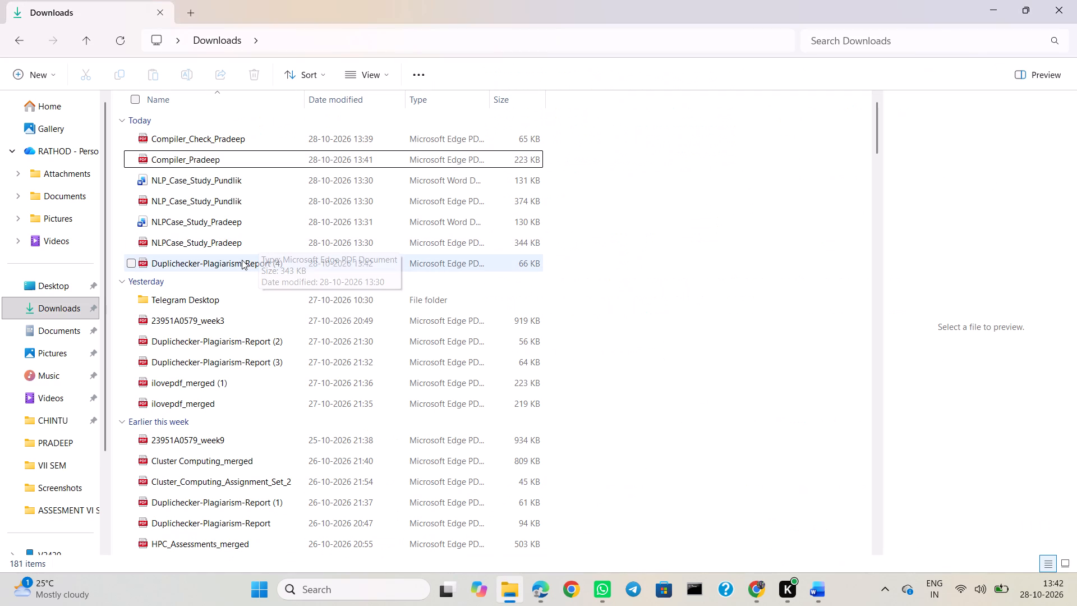
pyautogui.click(242, 260)
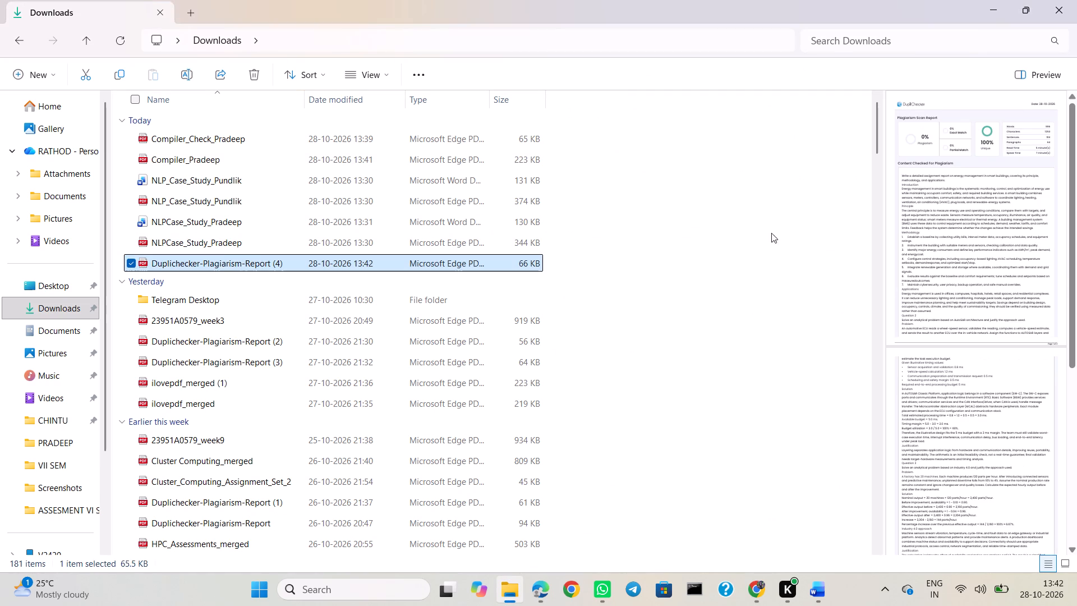
pyautogui.doubleClick(314, 268)
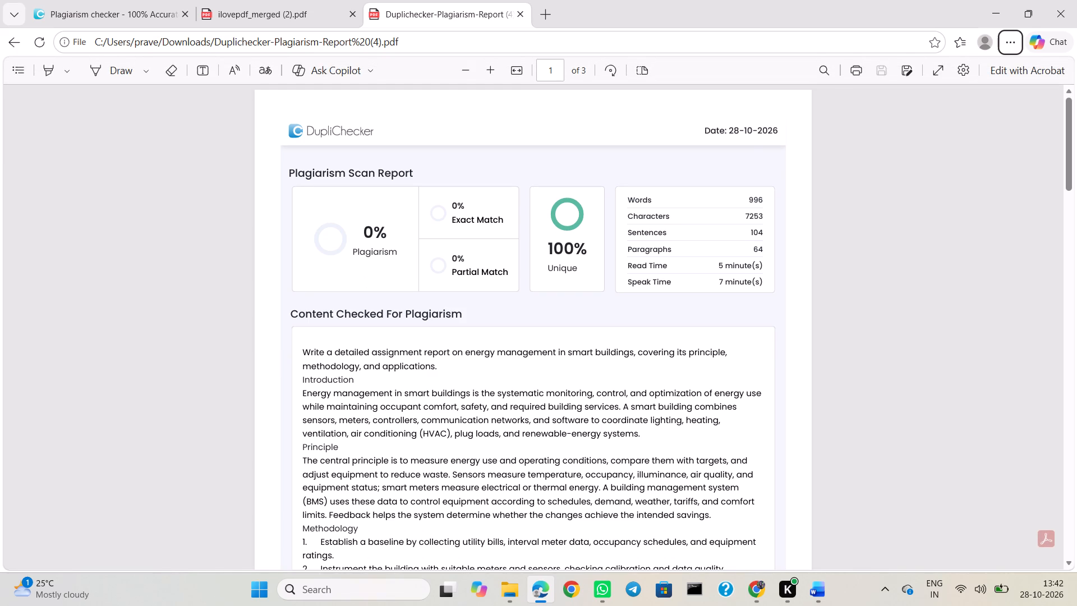
# Compare the smart-buildings text in the ICPS_ Assignment_Pradeep Word document with the content checked in the opened plagiarism report.
pyautogui.hotkey('alt', 'Tab')
pyautogui.hotkey('alt', 'Tab')
pyautogui.hotkey('alt', 'Tab')
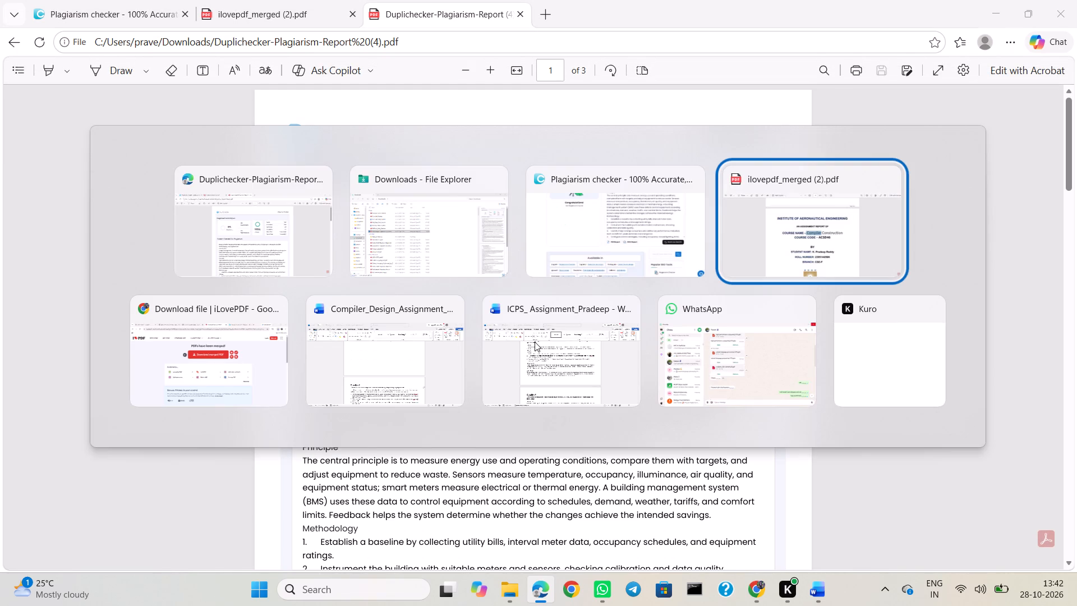
pyautogui.hotkey('alt', 'Tab')
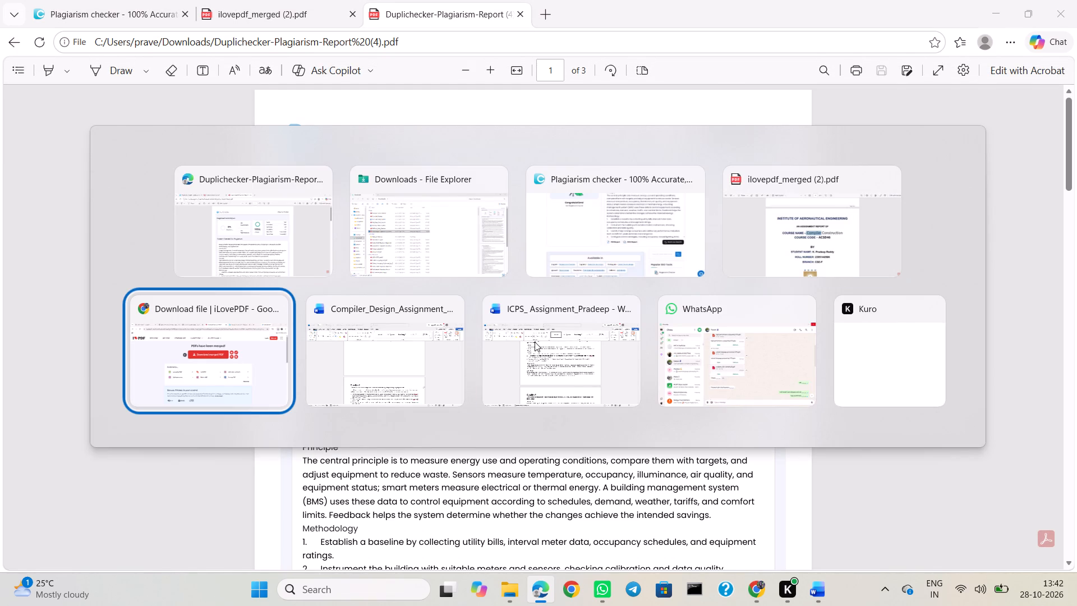
pyautogui.hotkey('alt', 'Tab')
pyautogui.hotkey('alt', 'Tab')
pyautogui.scroll(8, 535, 342)
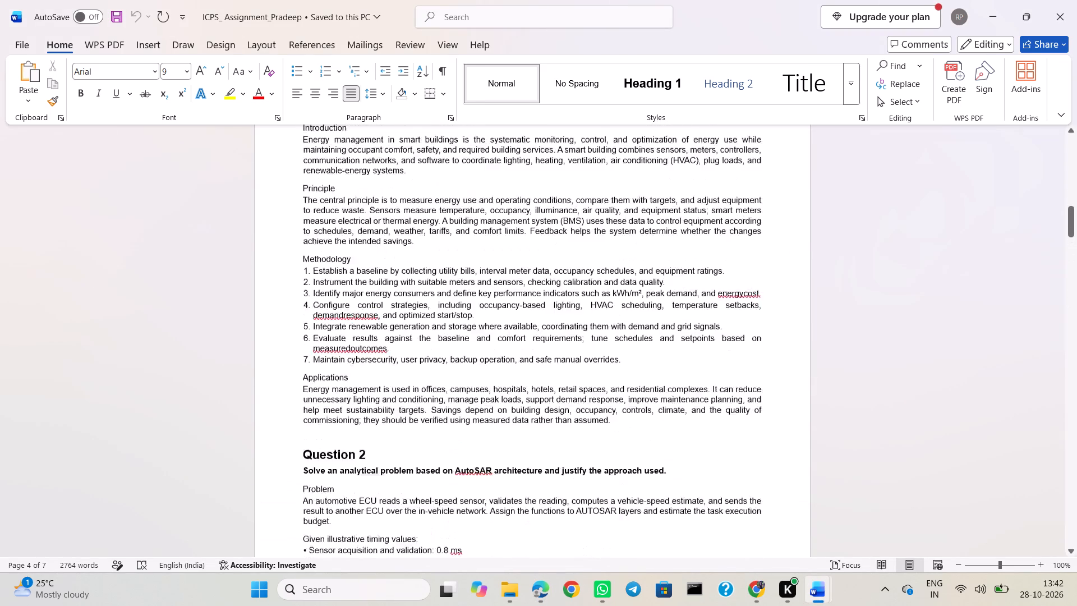
pyautogui.hotkey('alt', 'Tab')
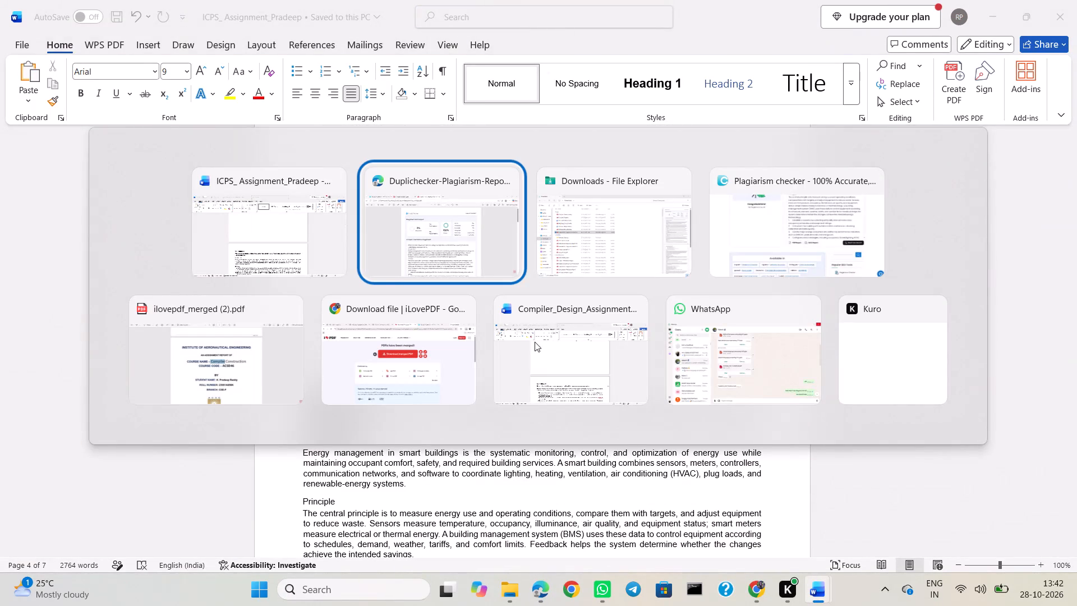
pyautogui.hotkey('alt', 'Tab')
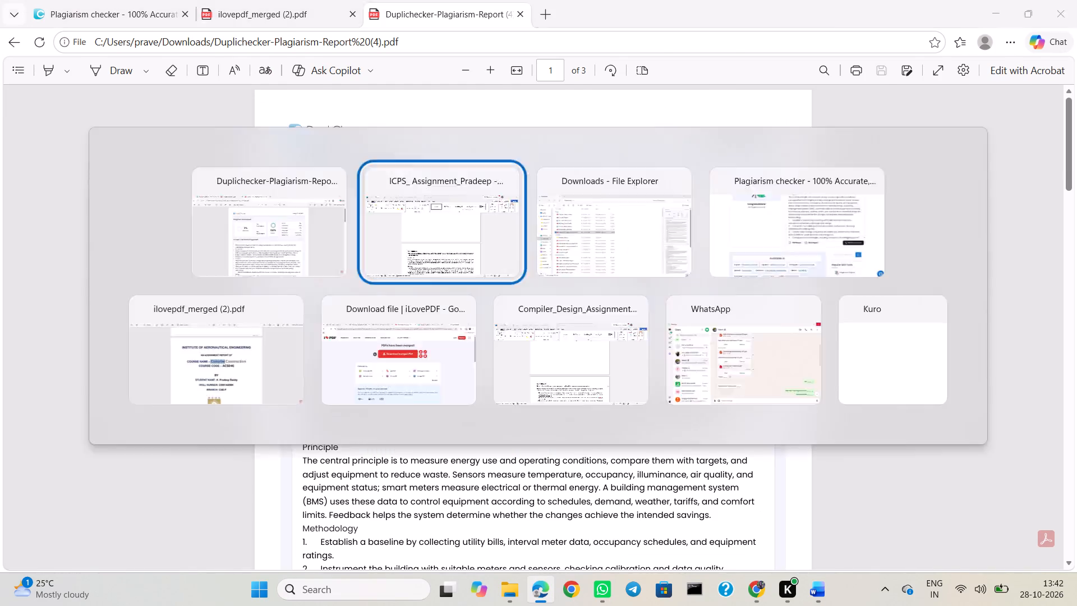
pyautogui.hotkey('alt', 'Tab')
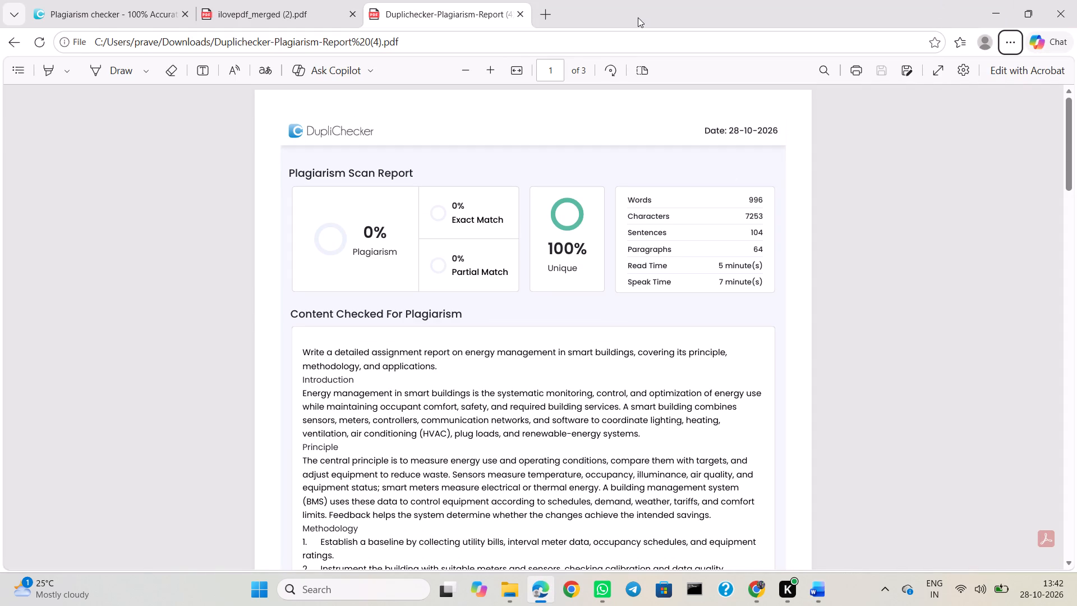
# Close the Duplichecker-Plagiarism-Report (4) and ilovepdf_merged (2) PDFs in Edge, leaving only the plagiarism checker page open.
pyautogui.hotkey('ctrl', 'w')
pyautogui.click(262, 12)
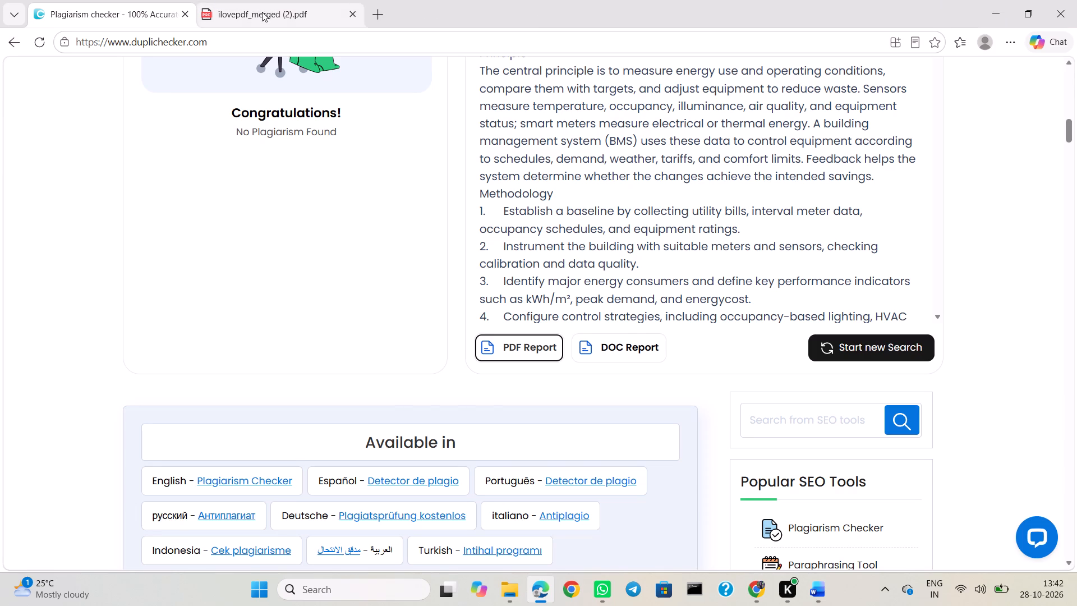
pyautogui.hotkey('ctrl', 'w')
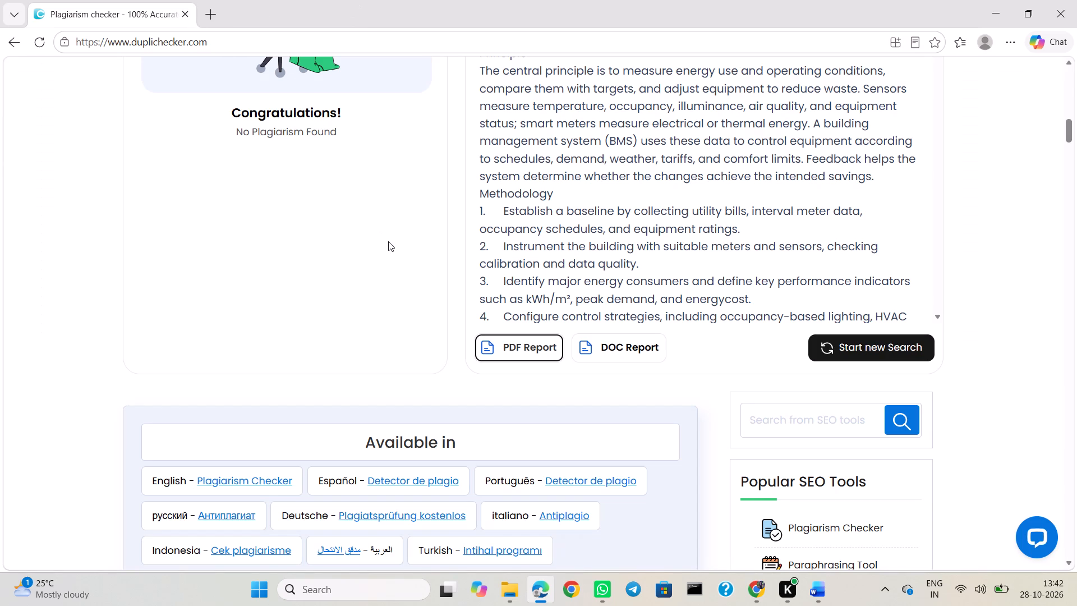
pyautogui.hotkey('alt', 'Tab')
pyautogui.hotkey('alt', 'Tab')
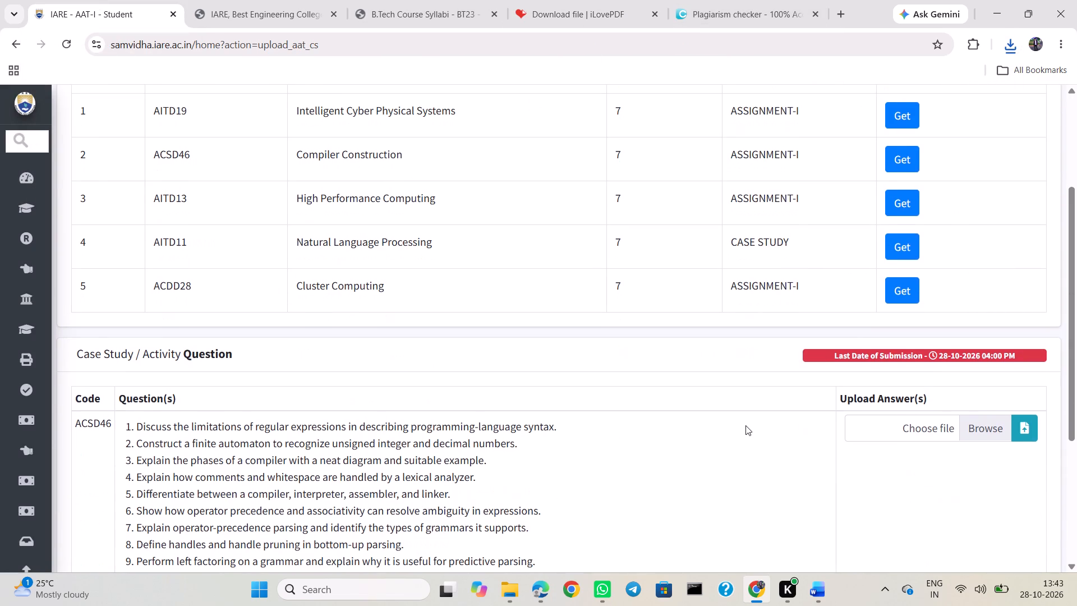
pyautogui.scroll(-1, 745, 425)
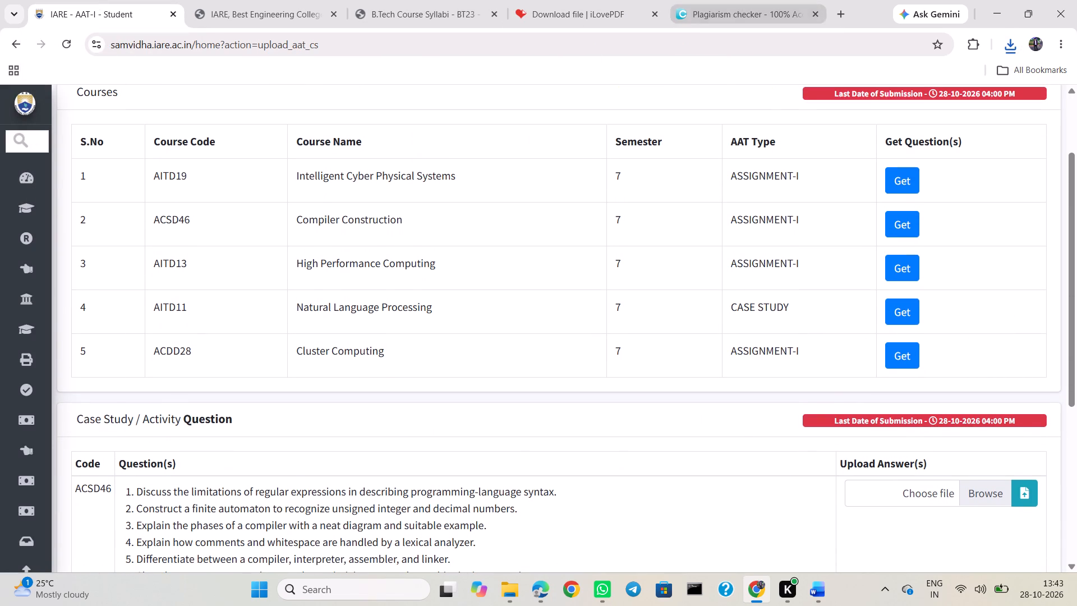
pyautogui.click(892, 169)
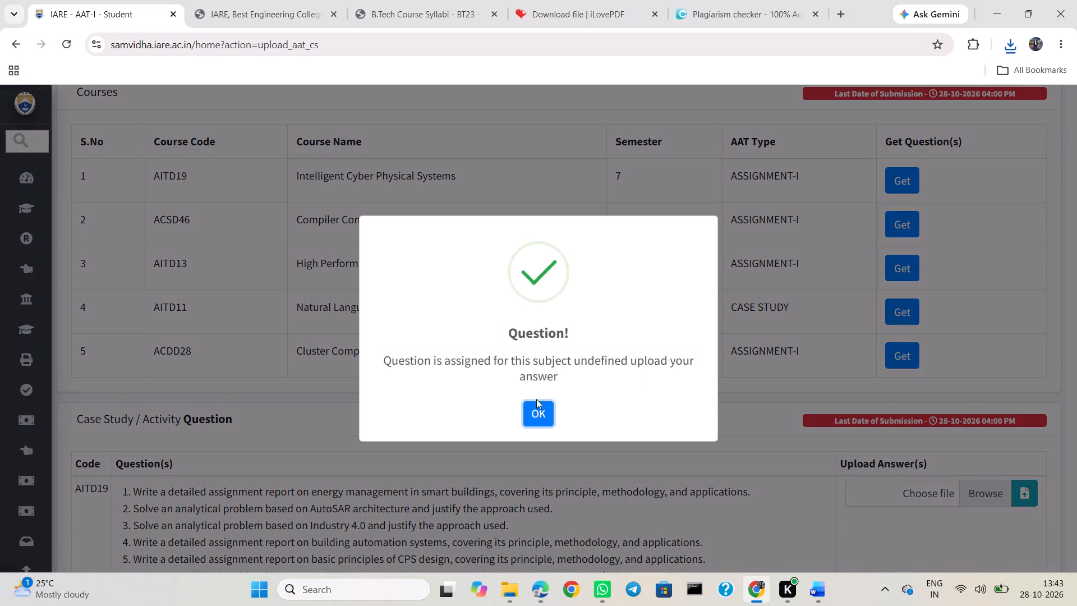
pyautogui.click(524, 408)
pyautogui.scroll(-1, 651, 500)
pyautogui.scroll(4, 860, 482)
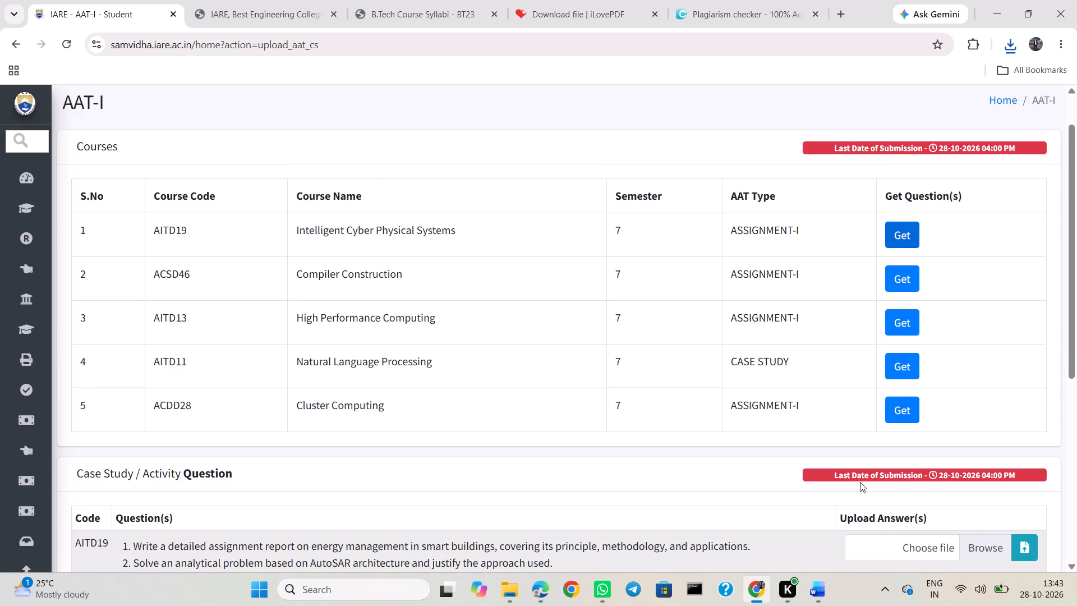
pyautogui.scroll(-1, 860, 482)
pyautogui.click(935, 450)
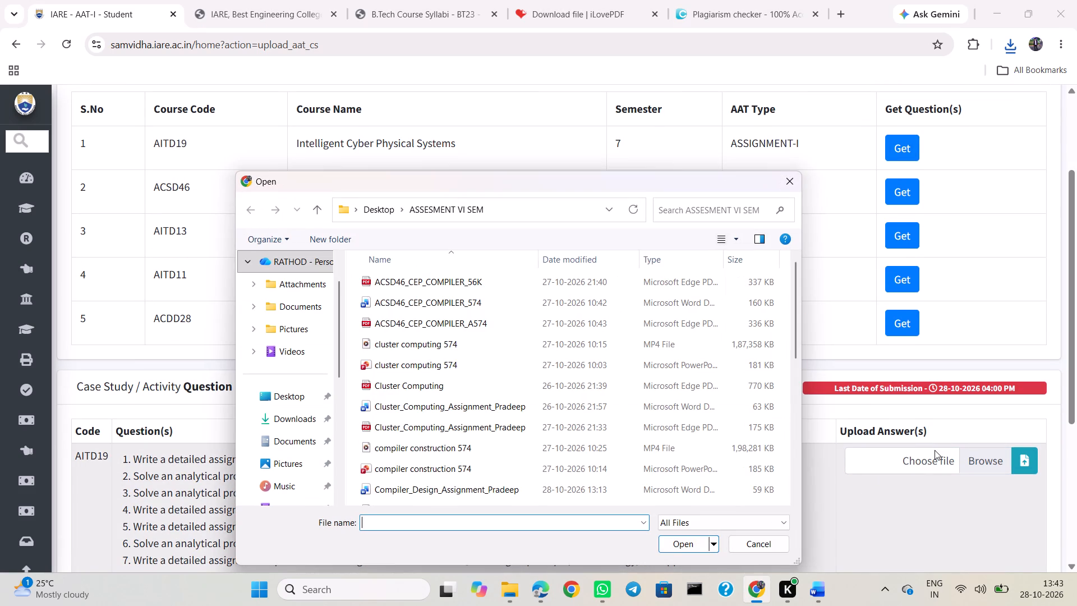
pyautogui.click(286, 412)
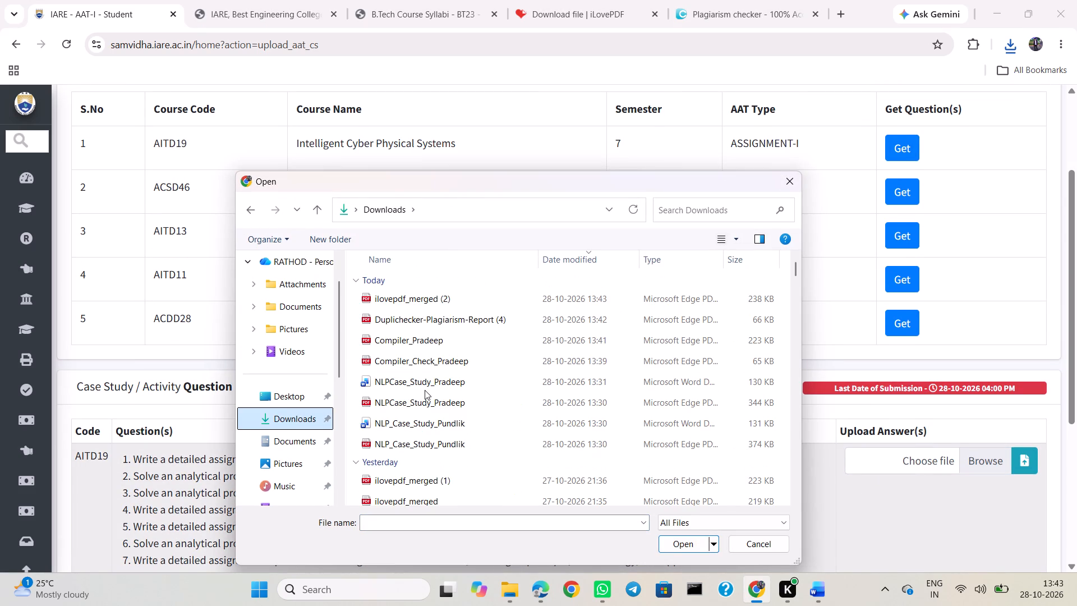
pyautogui.click(416, 341)
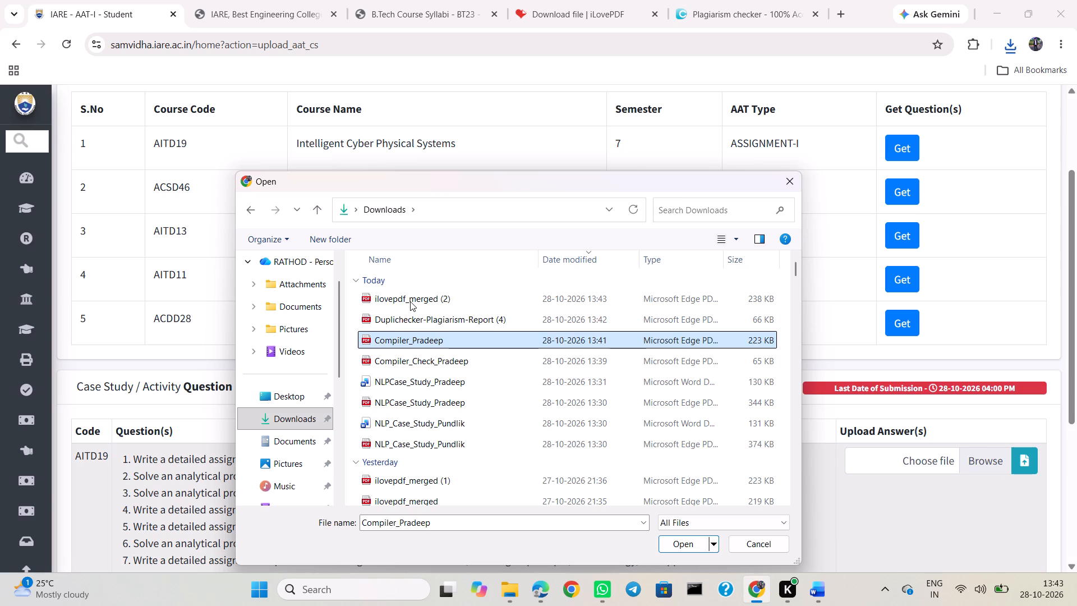
pyautogui.click(410, 301)
pyautogui.click(666, 536)
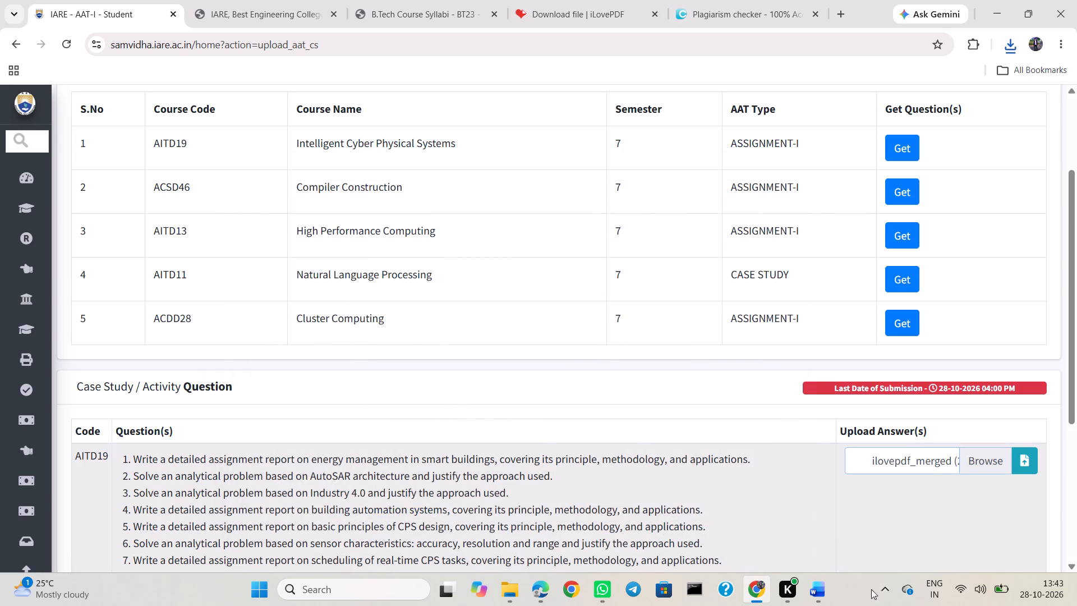
pyautogui.click(1029, 453)
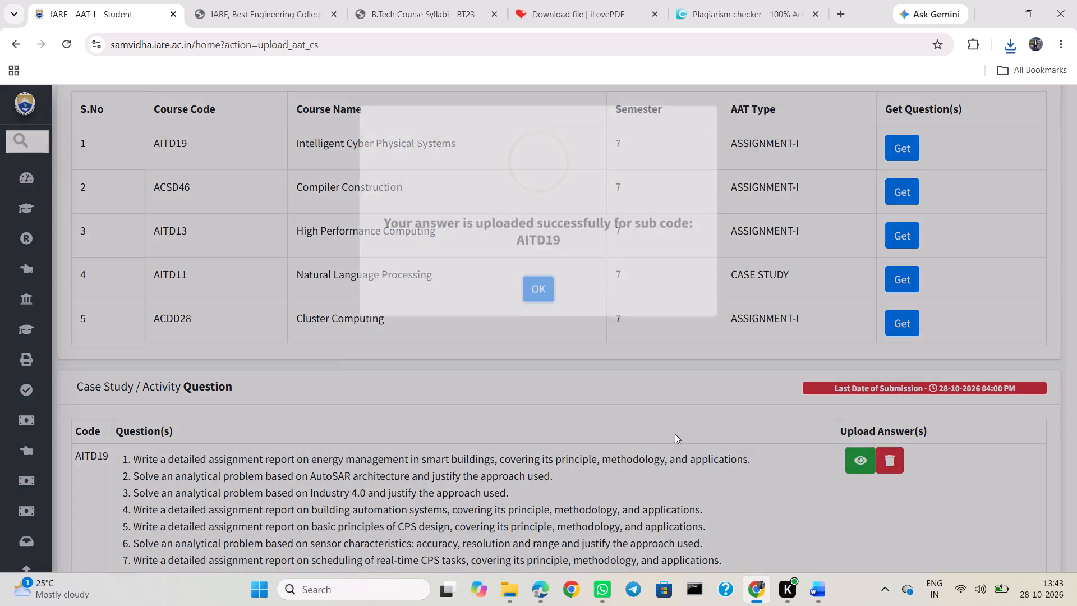
pyautogui.click(531, 395)
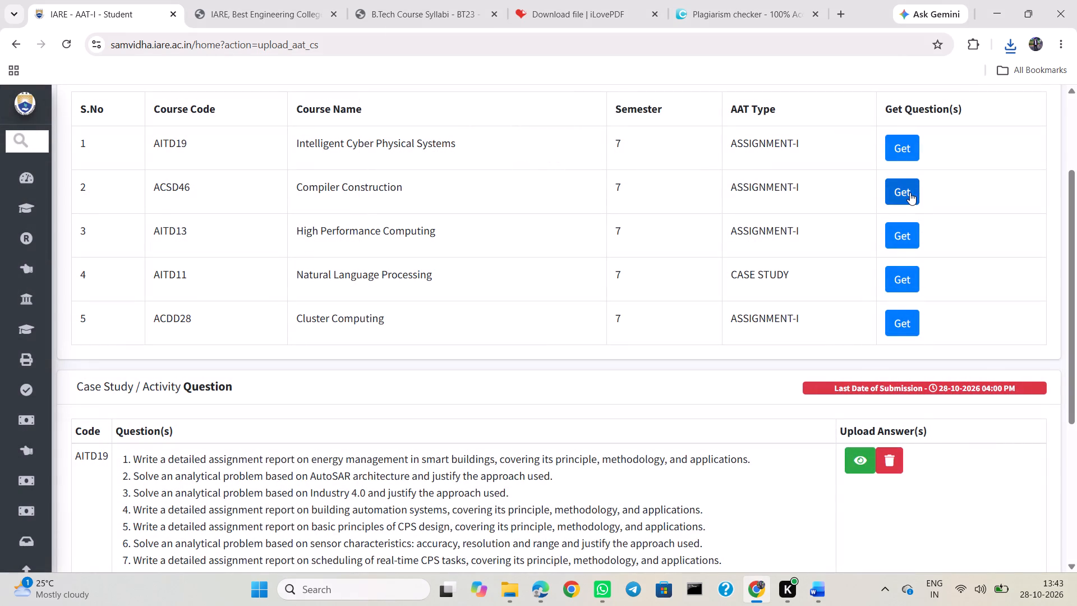
# Load the Compiler Construction (ACSD46) assignment questions on the AAT-I page.
pyautogui.click(910, 192)
pyautogui.click(897, 198)
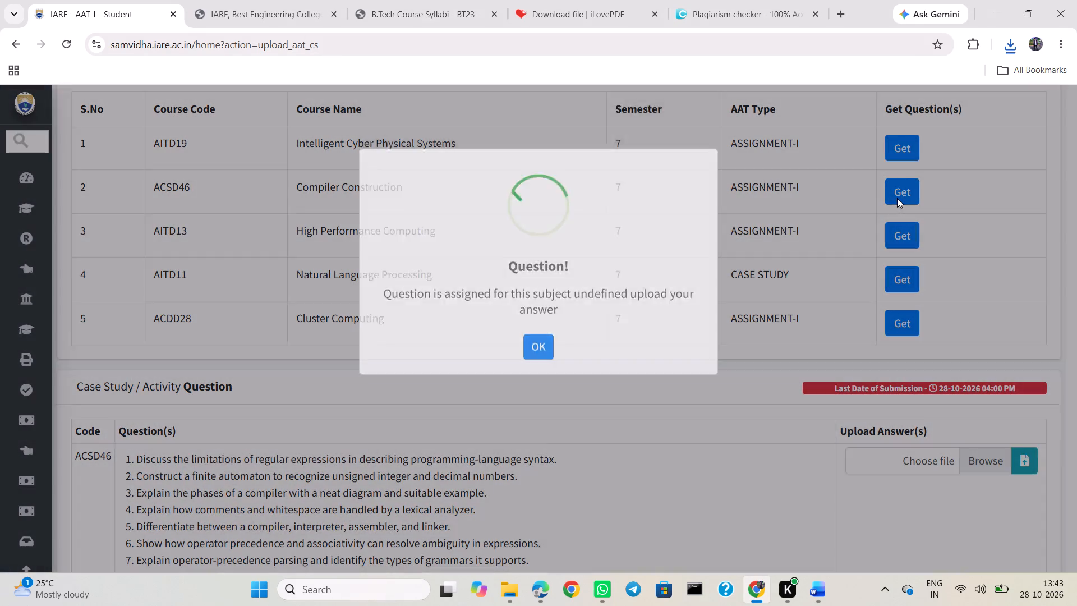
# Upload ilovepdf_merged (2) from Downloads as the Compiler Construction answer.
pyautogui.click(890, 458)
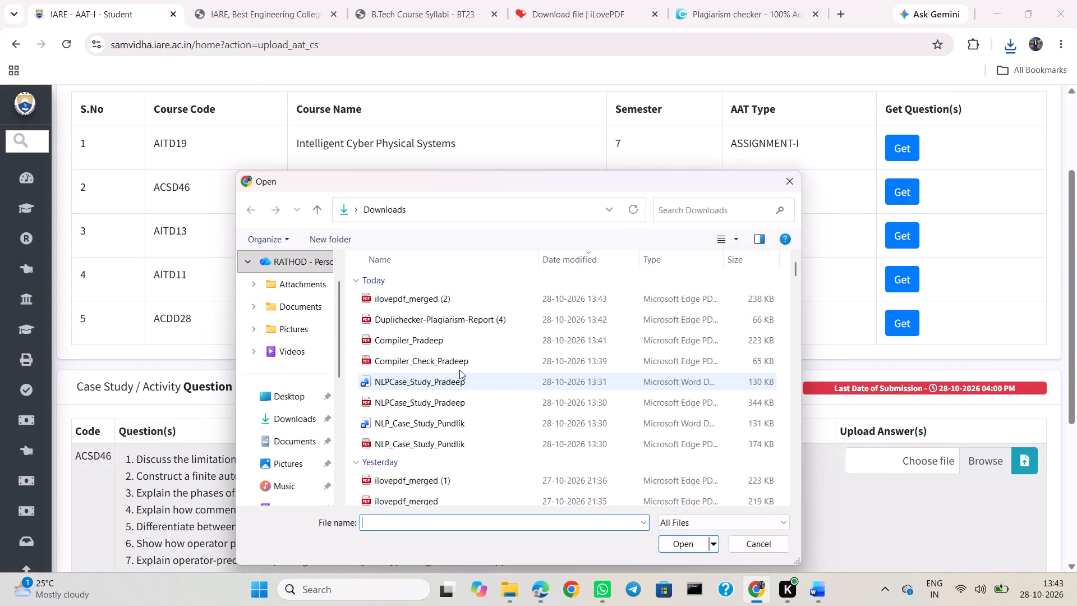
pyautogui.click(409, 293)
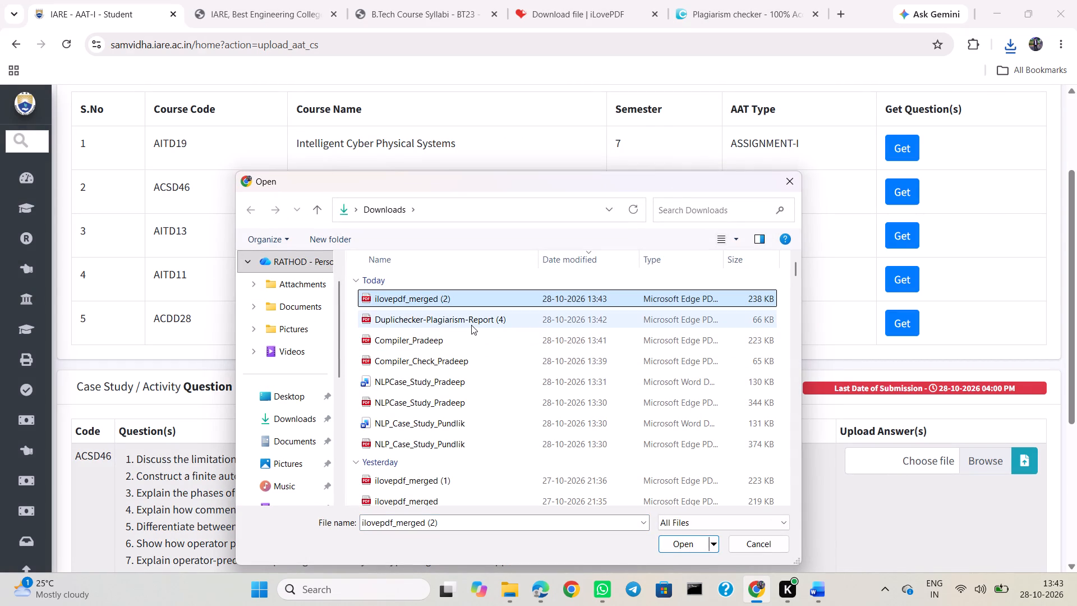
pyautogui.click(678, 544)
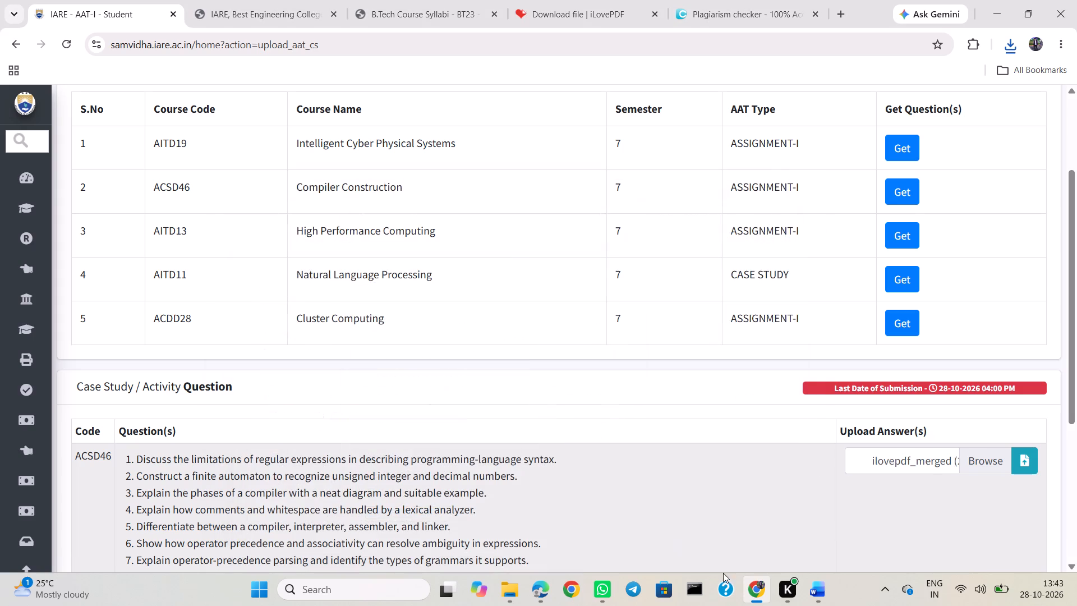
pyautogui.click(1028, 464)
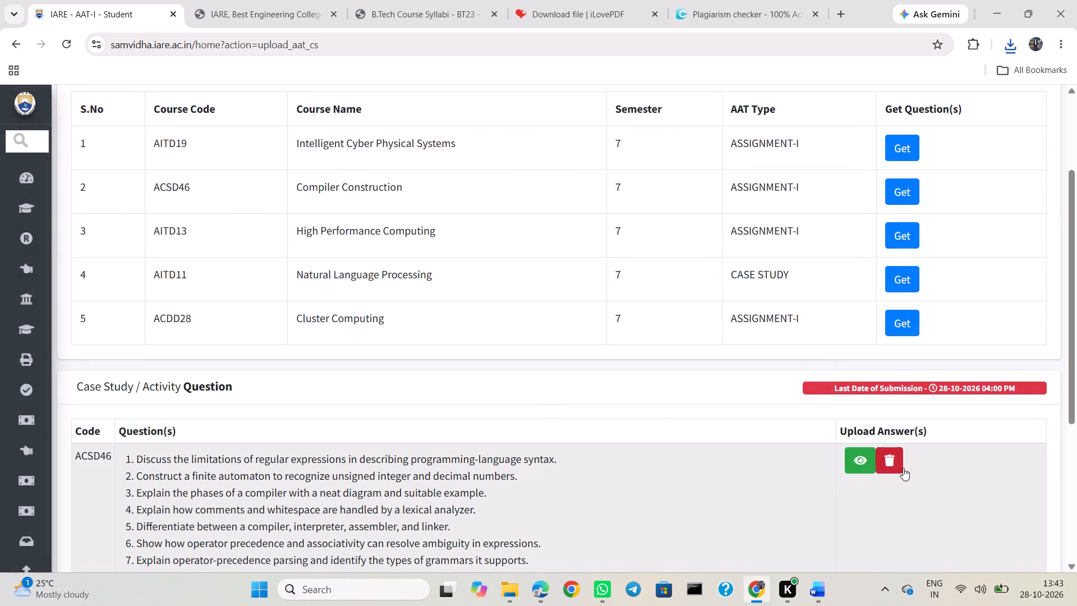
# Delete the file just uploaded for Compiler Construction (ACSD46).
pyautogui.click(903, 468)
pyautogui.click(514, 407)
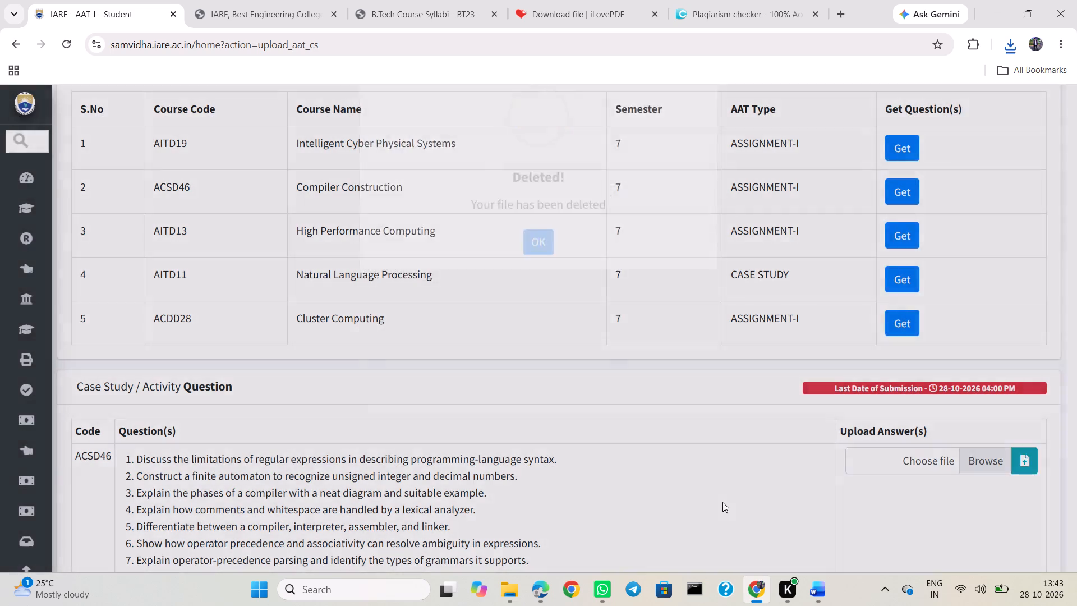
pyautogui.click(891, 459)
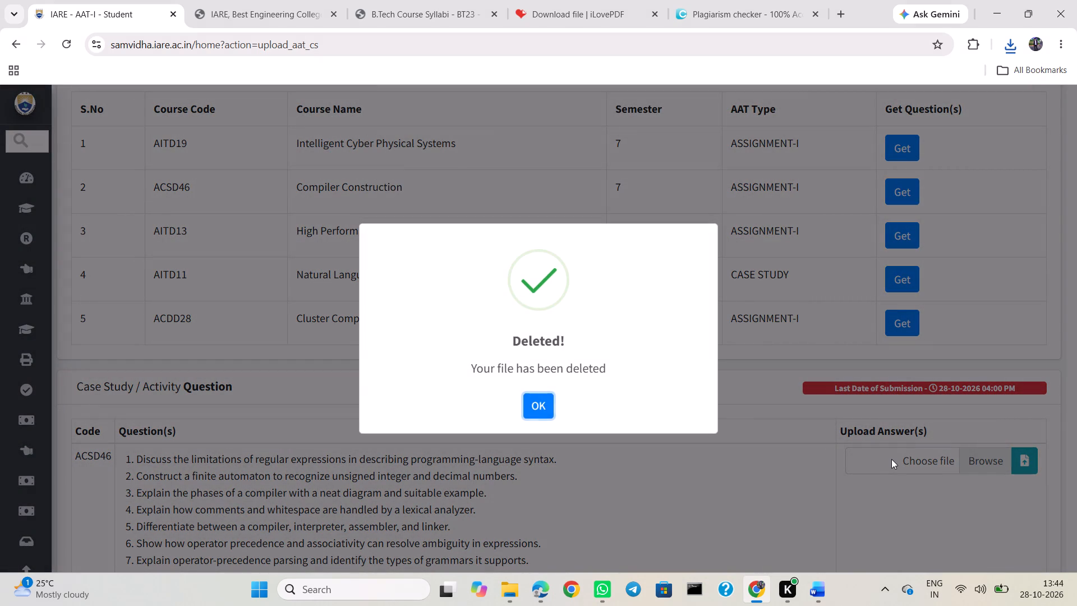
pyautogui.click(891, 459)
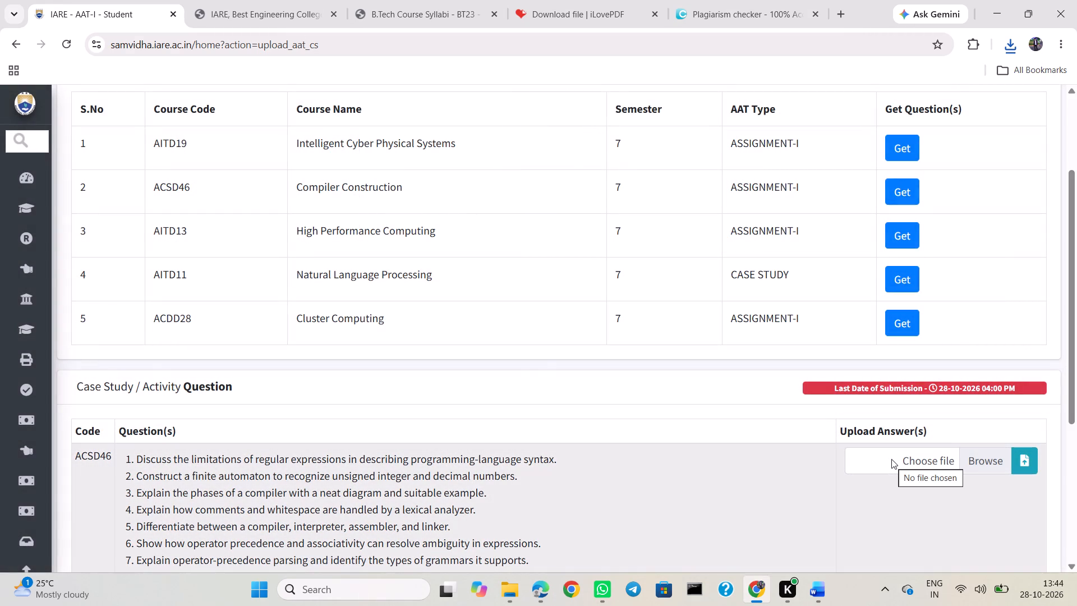
# Upload Compiler_Pradeep from Downloads as the answer for Compiler Construction (ACSD46).
pyautogui.click(887, 461)
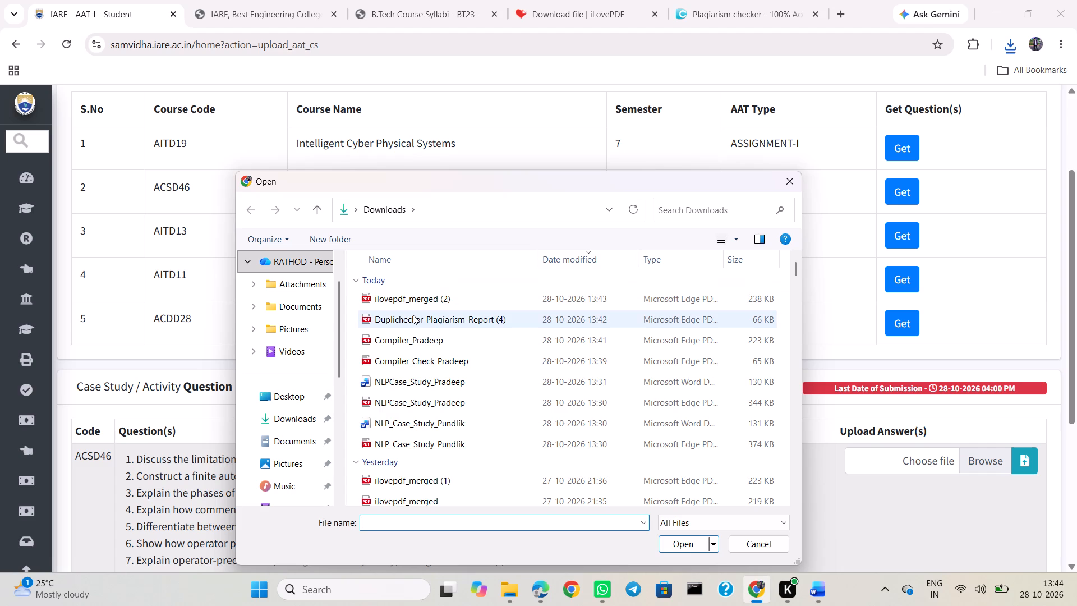
pyautogui.click(409, 342)
pyautogui.click(666, 537)
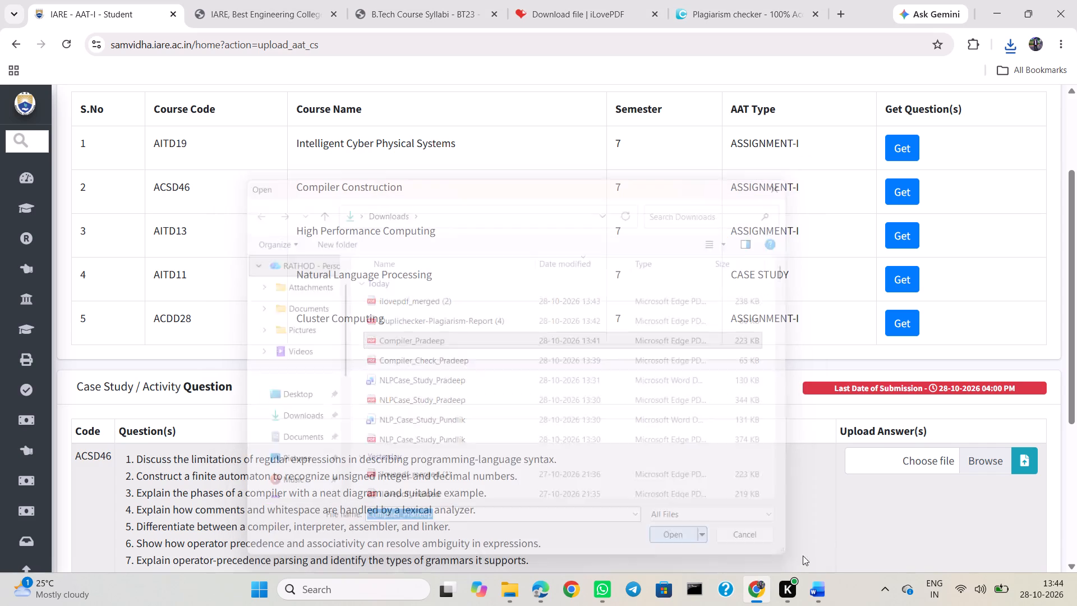
pyautogui.click(1031, 469)
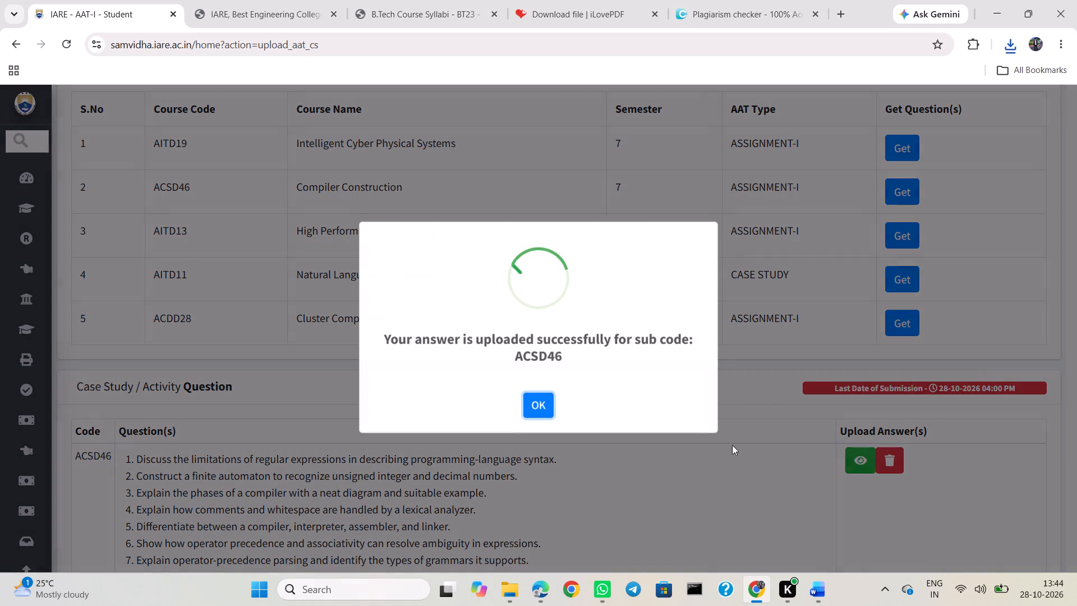
pyautogui.click(536, 401)
# View the uploaded Compiler Construction answer, check that it holds both the plagiarism report and the assignment, and close it.
pyautogui.click(860, 470)
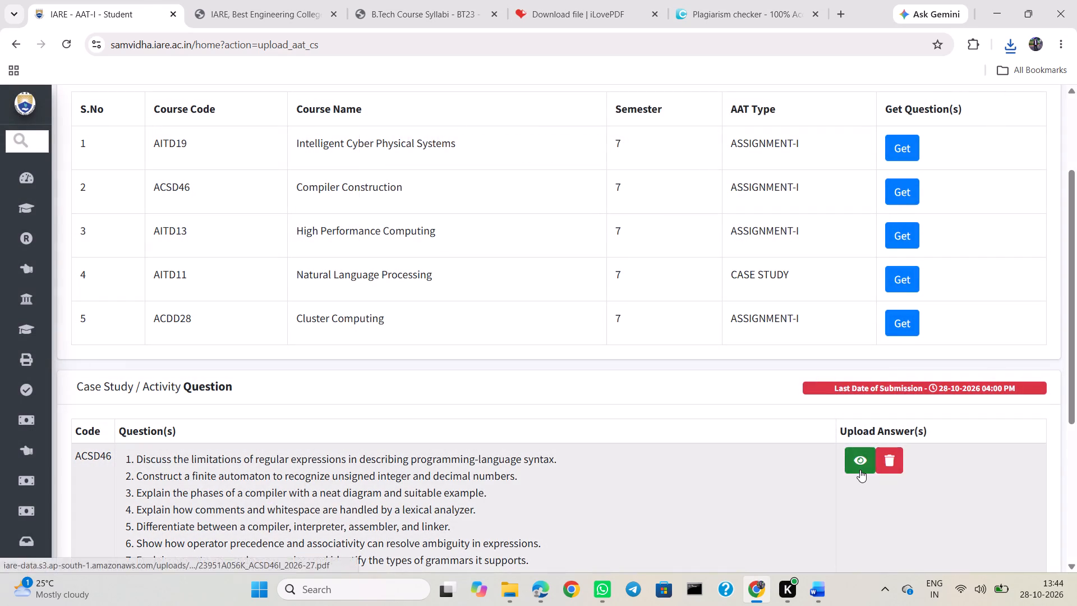
pyautogui.scroll(-4, 463, 399)
pyautogui.scroll(2, 463, 399)
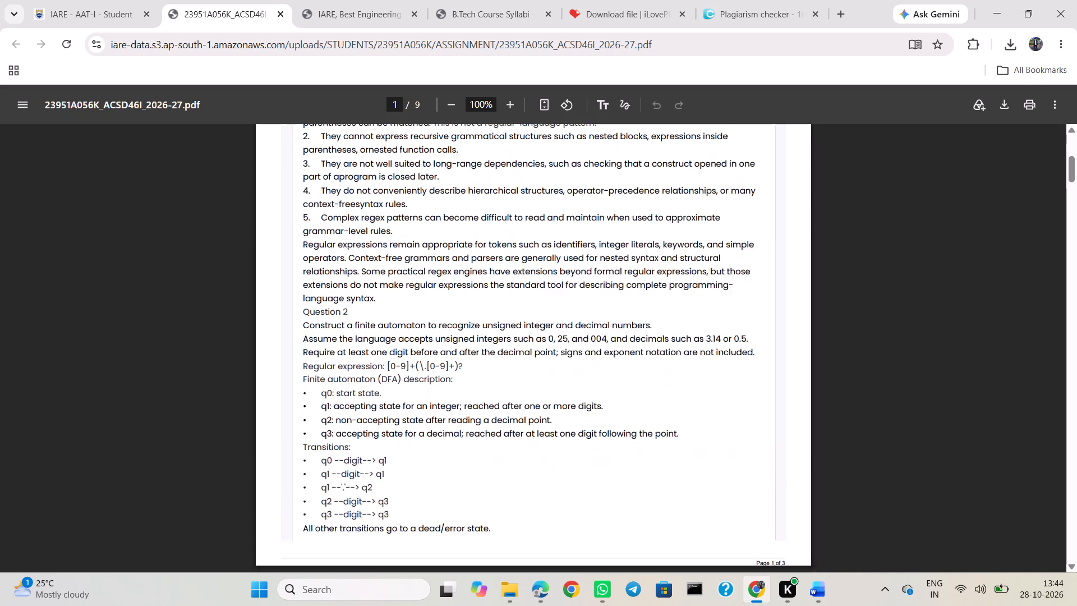
pyautogui.scroll(1, 463, 399)
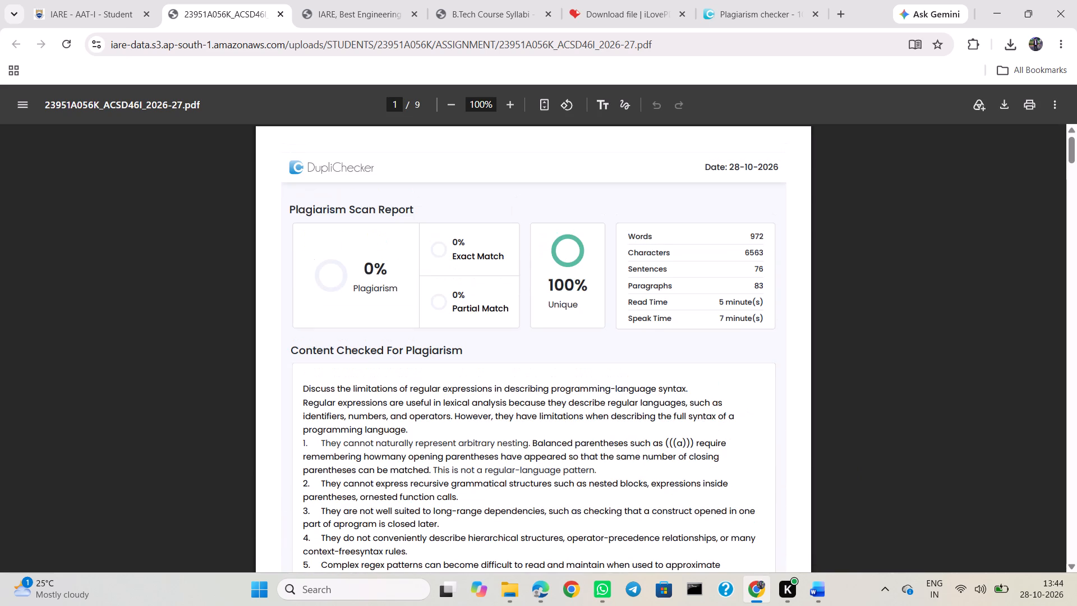
pyautogui.scroll(-12, 463, 399)
pyautogui.scroll(1, 463, 399)
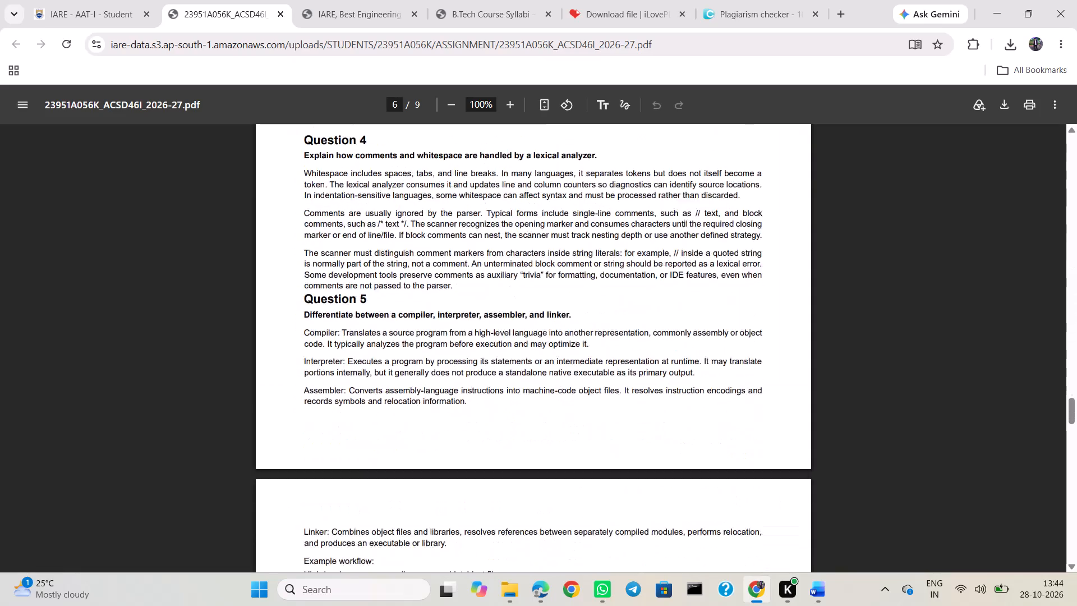
pyautogui.scroll(7, 463, 399)
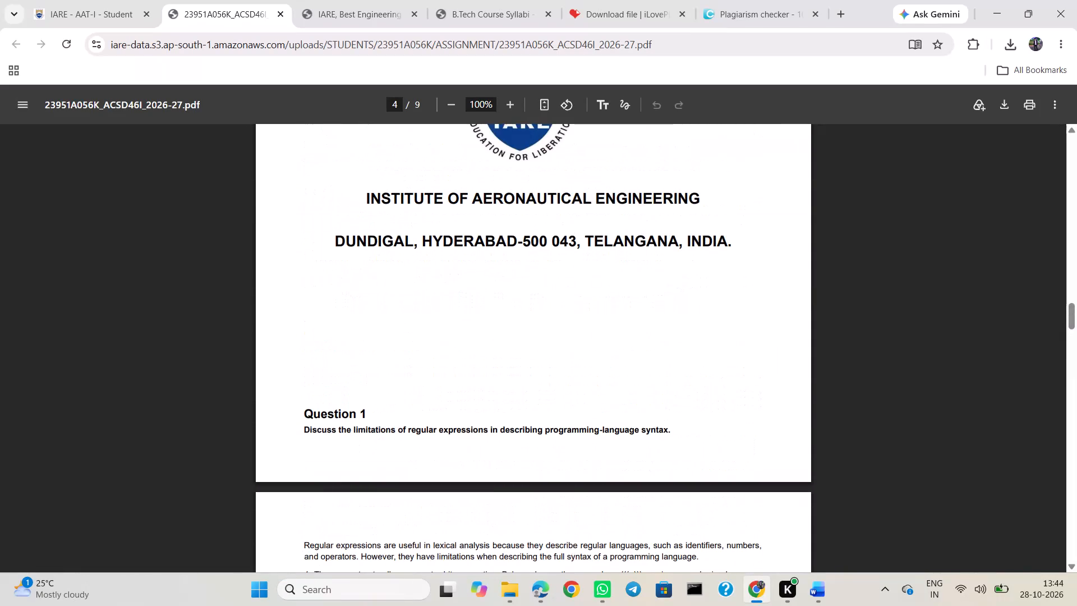
pyautogui.scroll(12, 463, 399)
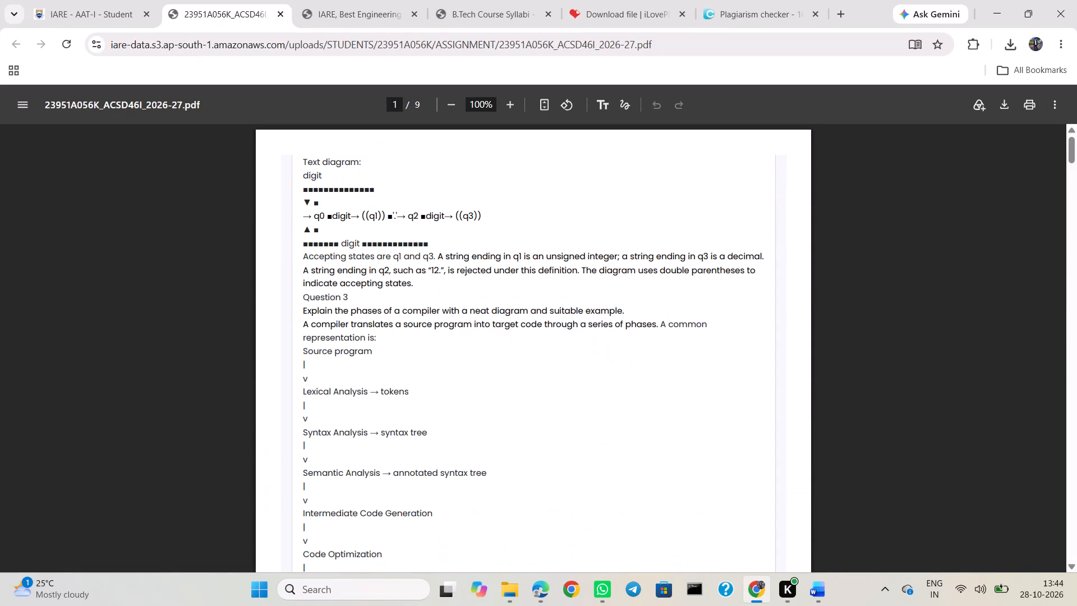
pyautogui.hotkey('ctrl', 'w')
# View the uploaded Intelligent Cyber Physical Systems (AITD19) answer and check its plagiarism report and assignment pages.
pyautogui.click(892, 156)
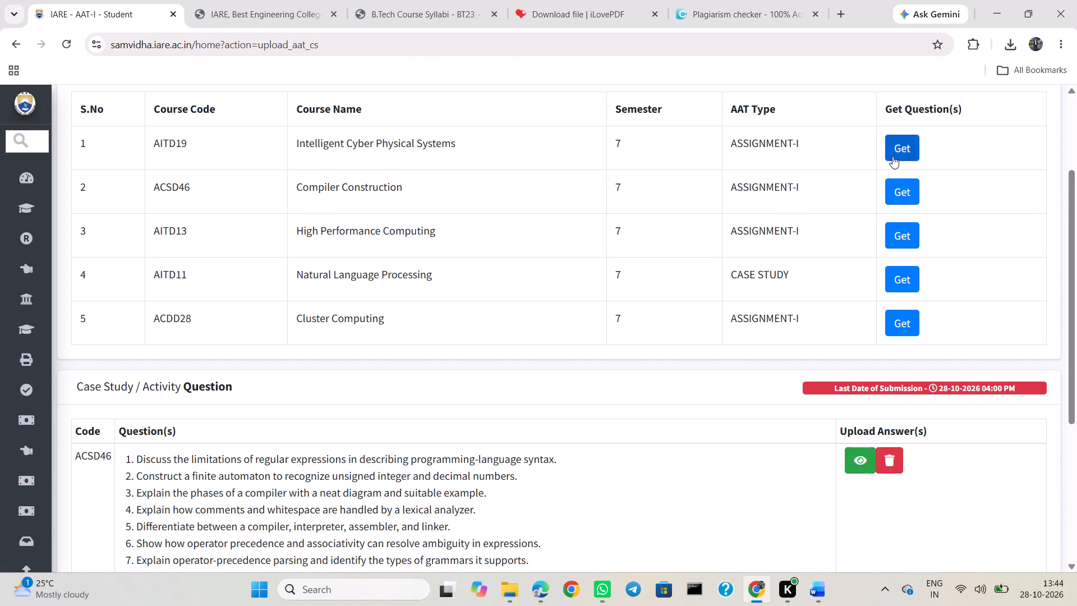
pyautogui.click(553, 416)
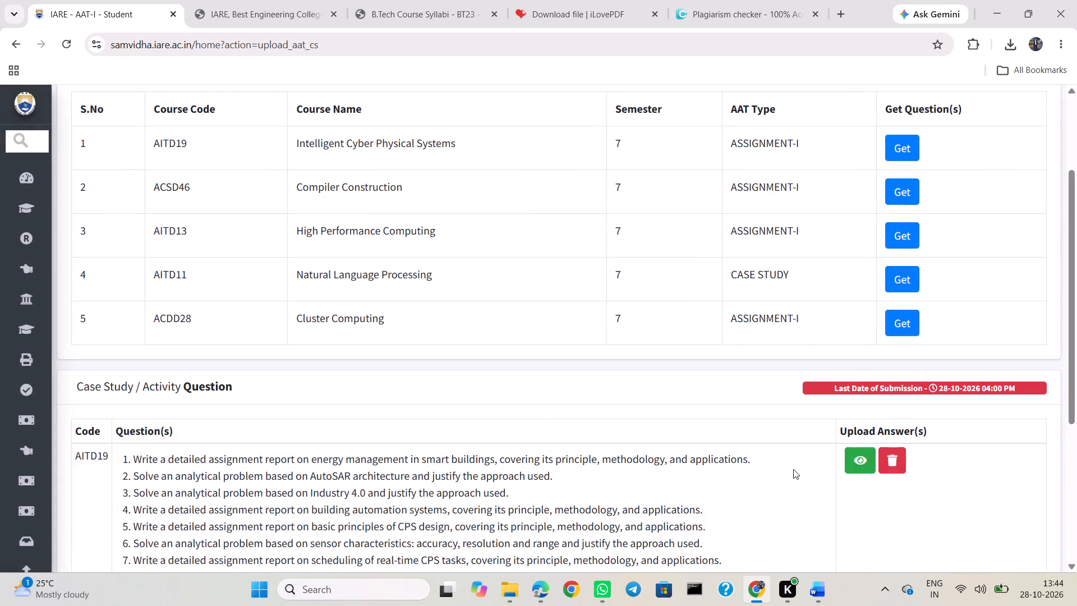
pyautogui.click(849, 465)
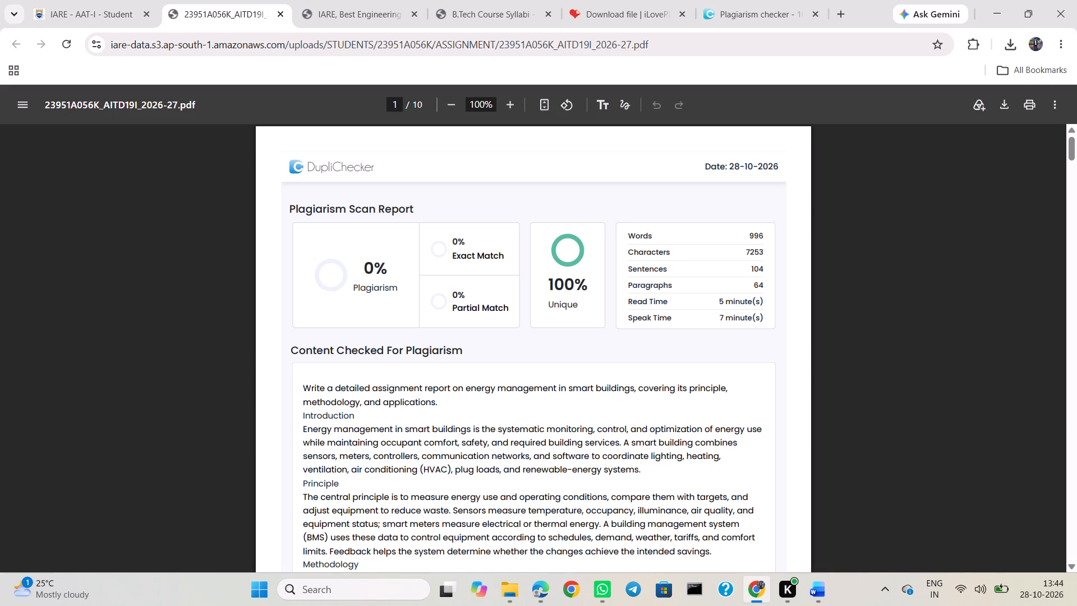
pyautogui.scroll(-3, 536, 438)
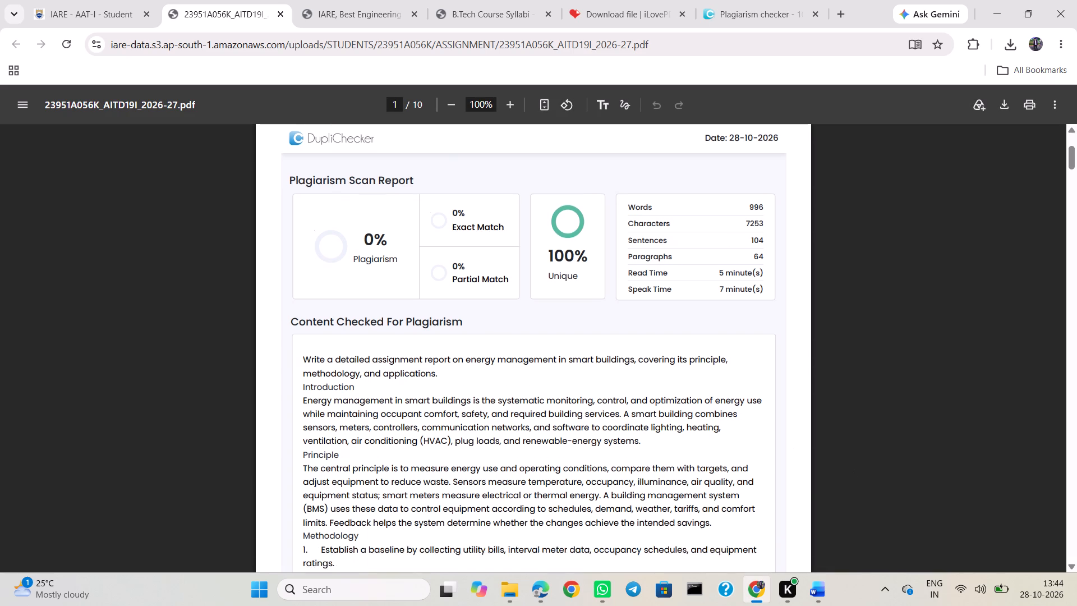
pyautogui.scroll(-9, 536, 438)
pyautogui.scroll(2, 536, 438)
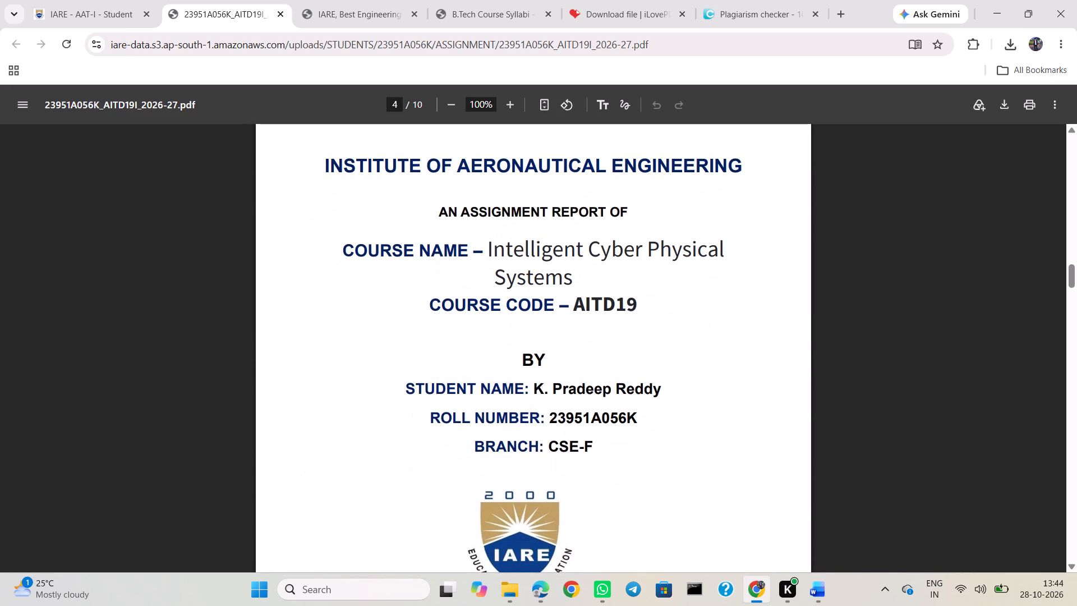
pyautogui.scroll(7, 536, 438)
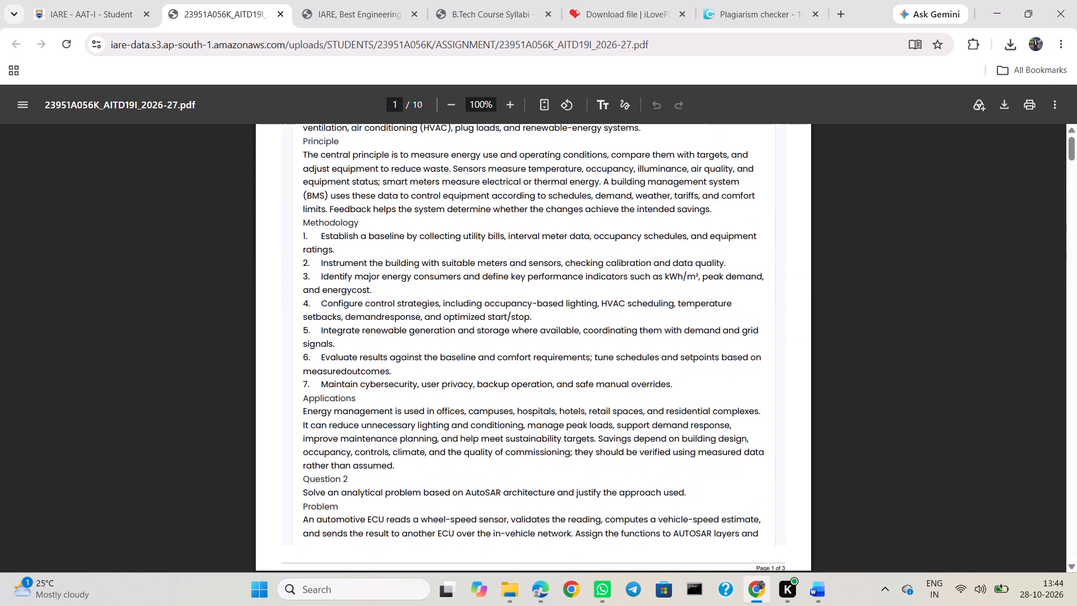
# Close the ICPS answer and check the AAT-I upload status for High Performance Computing, Natural Language Processing and Cluster Computing.
pyautogui.click(278, 16)
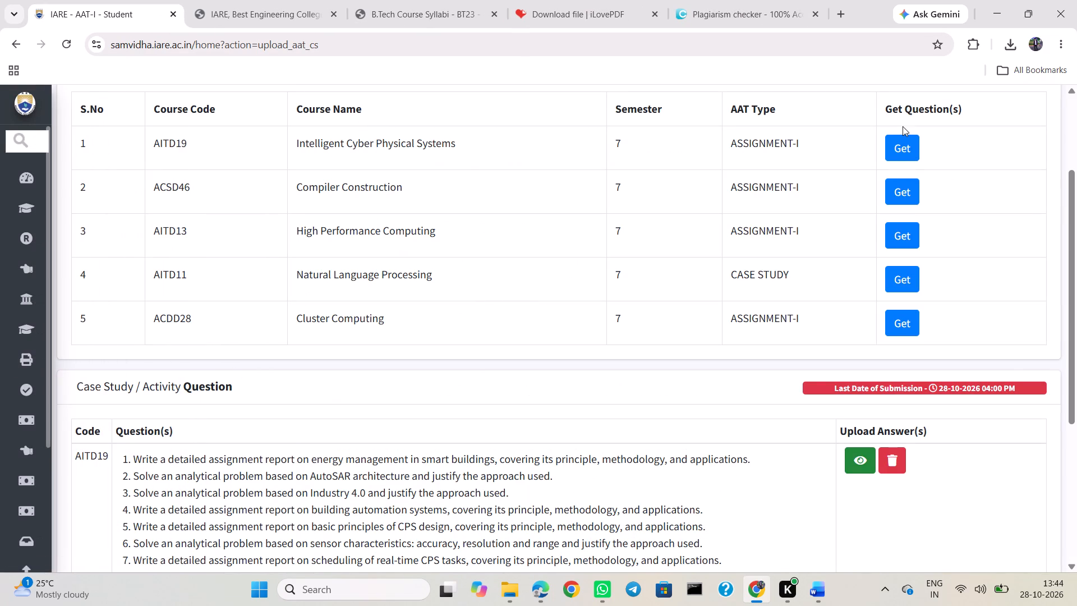
pyautogui.click(900, 255)
pyautogui.click(908, 247)
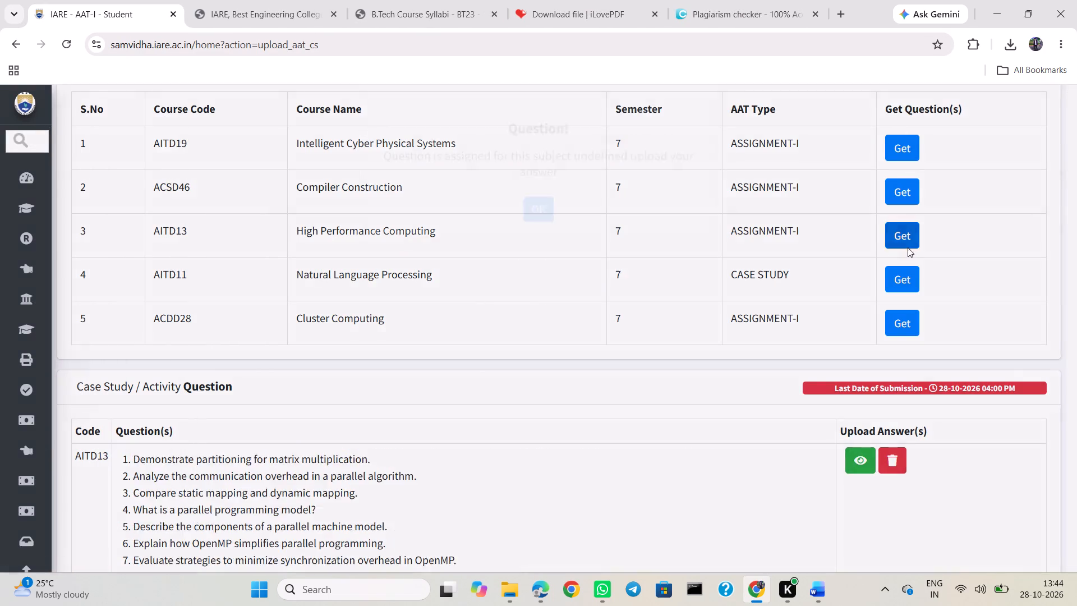
pyautogui.click(536, 429)
pyautogui.click(538, 420)
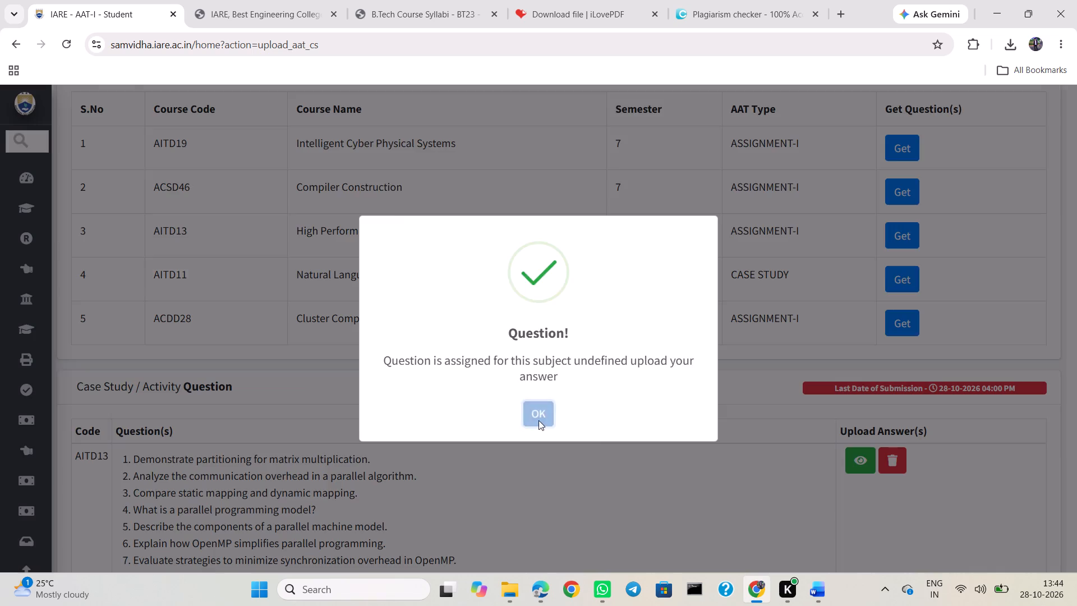
pyautogui.click(904, 270)
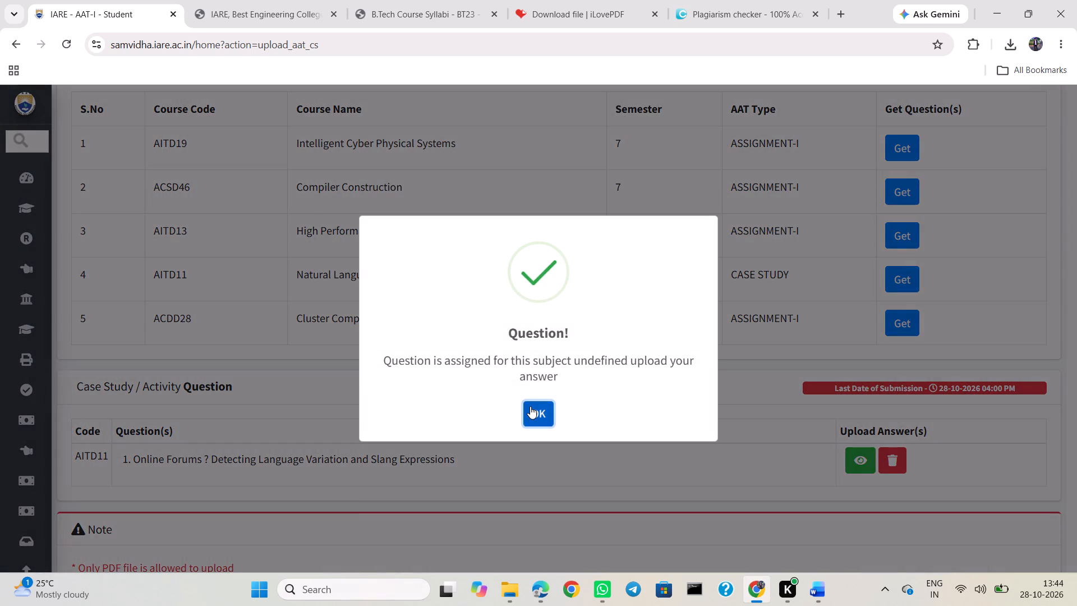
pyautogui.click(530, 406)
pyautogui.click(885, 323)
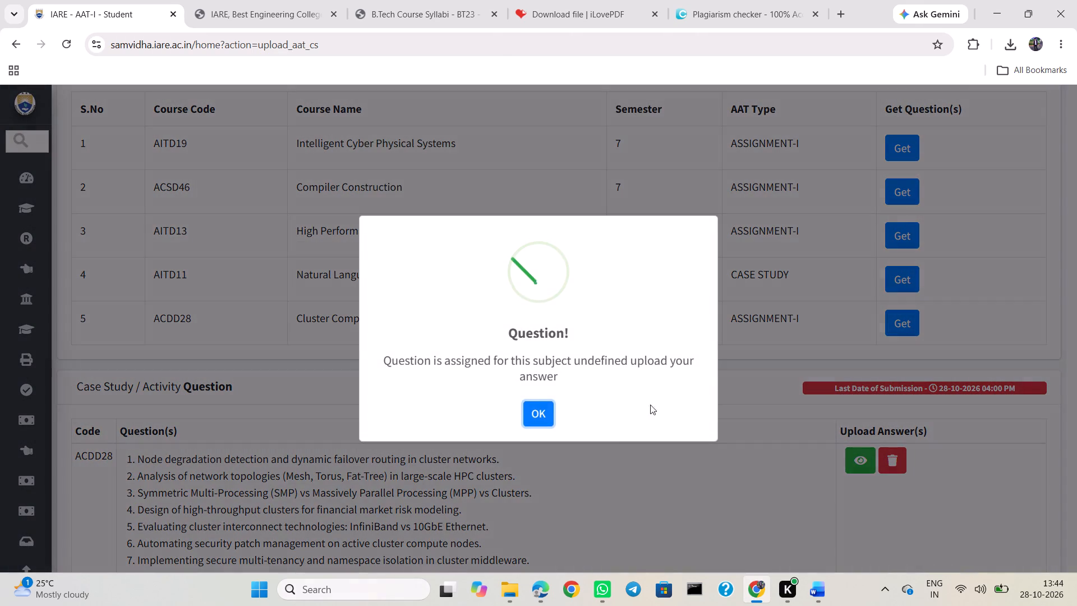
pyautogui.click(528, 408)
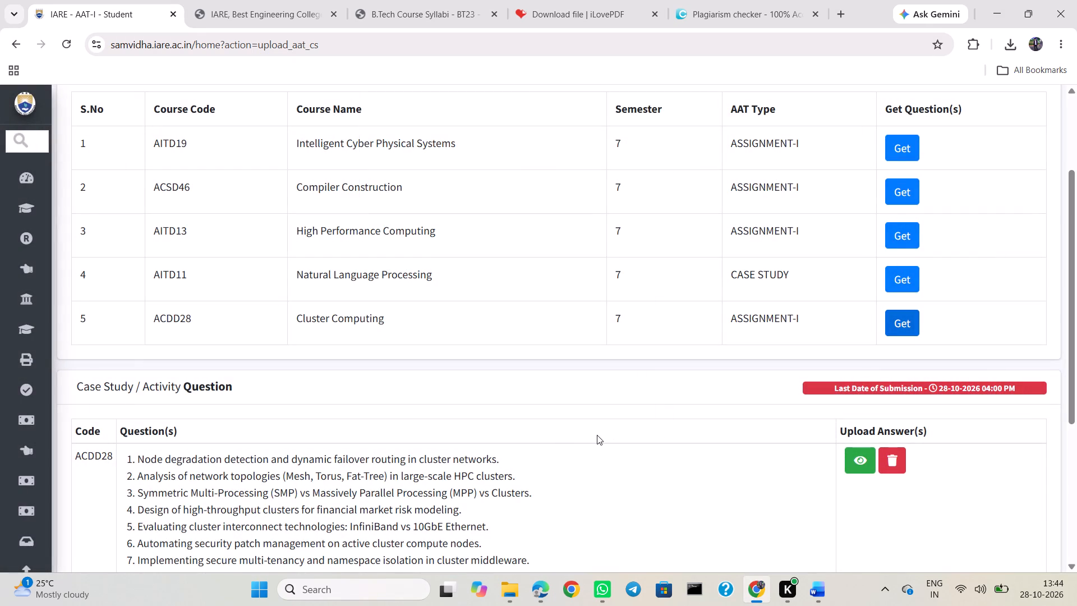
# Open the AAT-II uploads page and check the questions and upload status for Intelligent Cyber Physical Systems and Compiler Construction.
pyautogui.scroll(5, 597, 435)
pyautogui.scroll(-4, 86, 486)
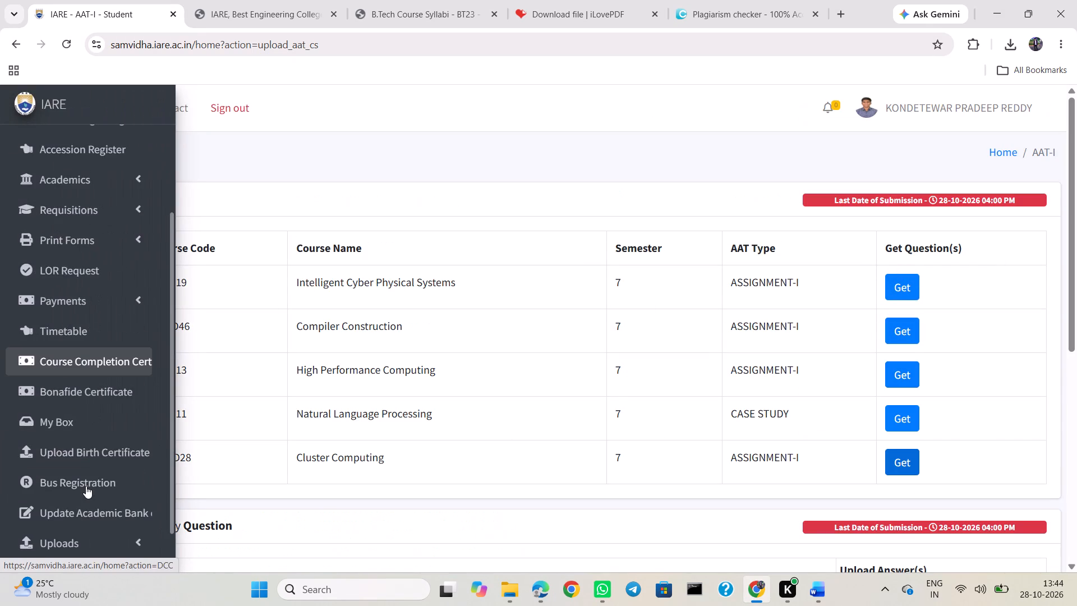
pyautogui.click(82, 489)
pyautogui.scroll(-5, 82, 489)
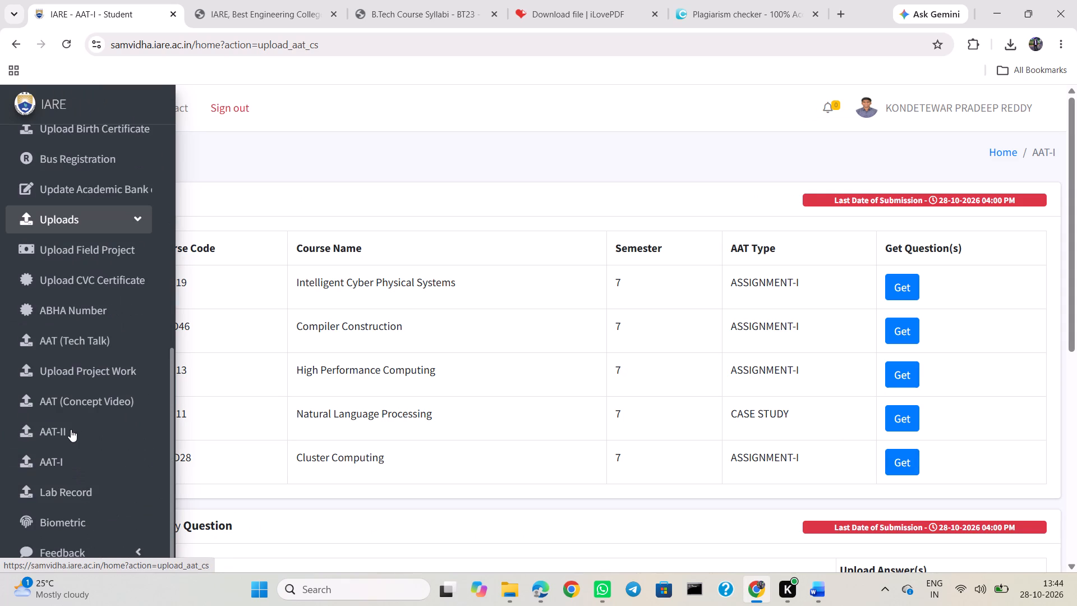
pyautogui.click(71, 429)
pyautogui.moveTo(871, 280); pyautogui.dragTo(883, 282)
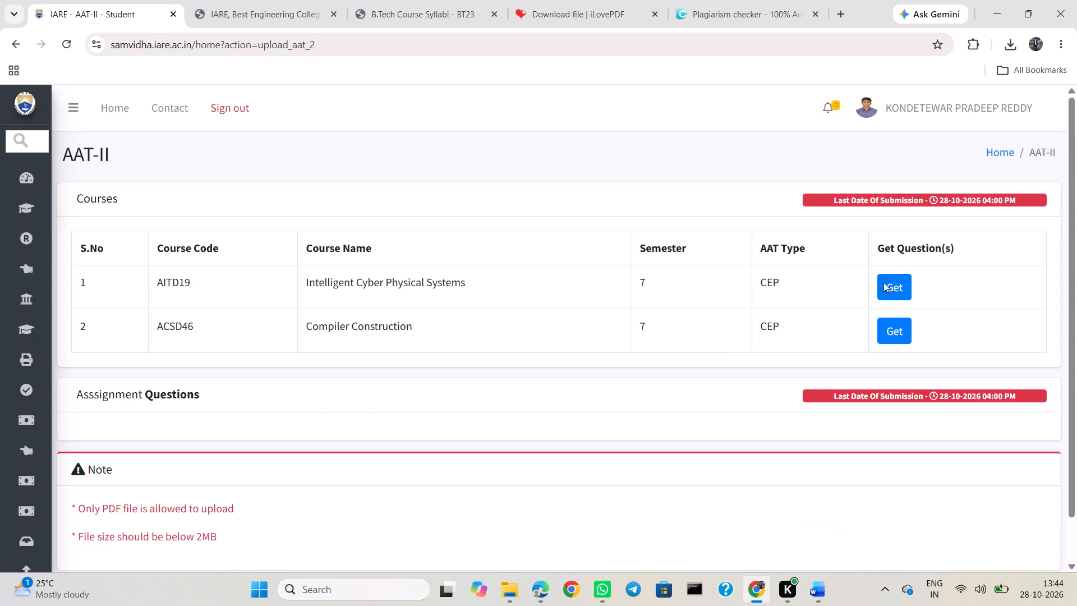
pyautogui.moveTo(883, 282); pyautogui.dragTo(896, 284)
pyautogui.click(896, 284)
pyautogui.click(550, 423)
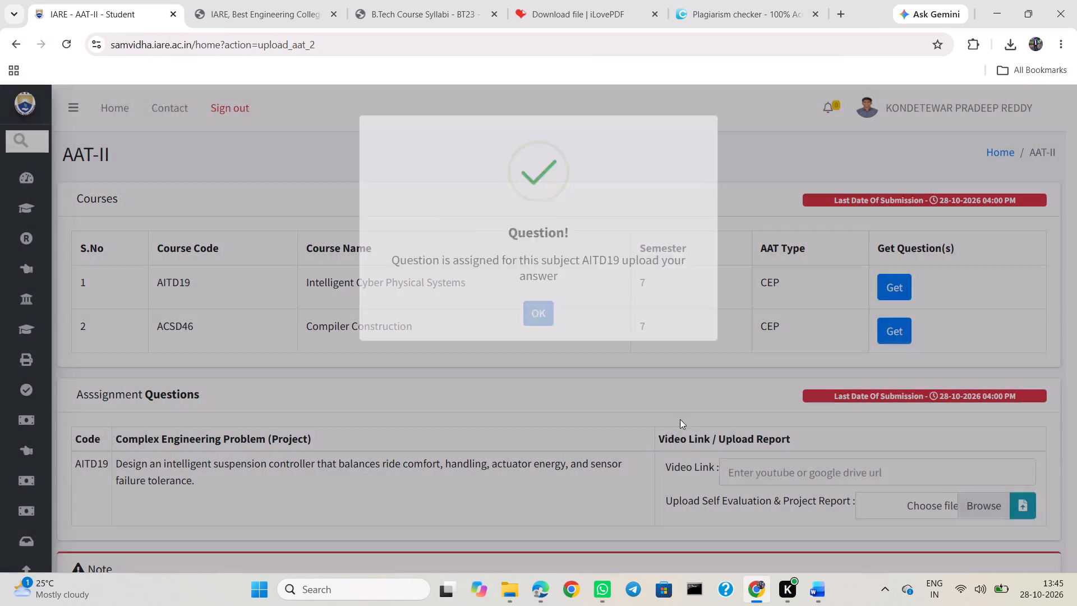
pyautogui.click(892, 332)
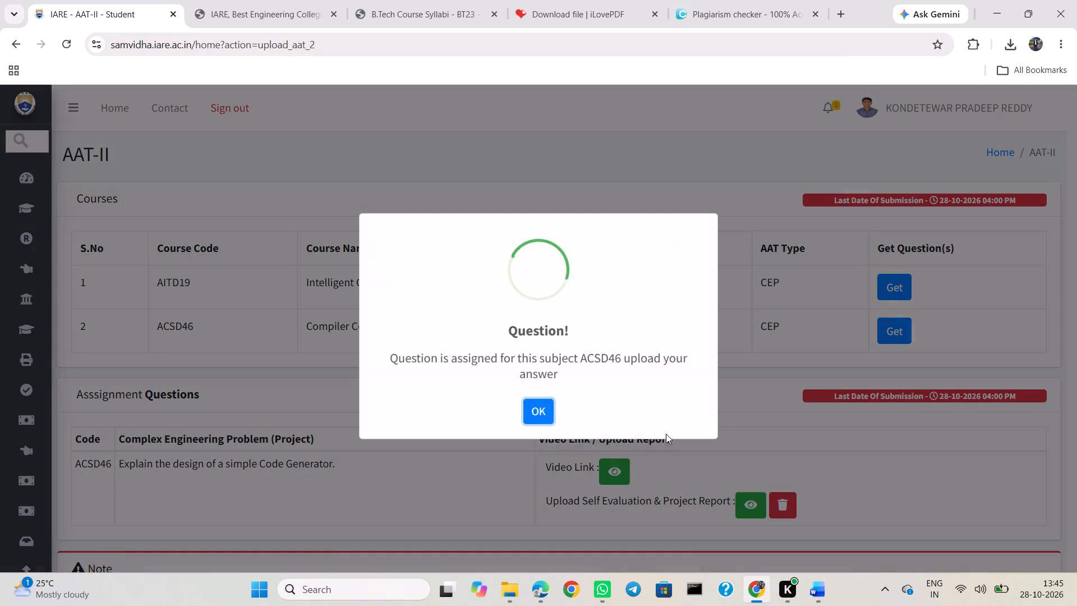
pyautogui.click(548, 410)
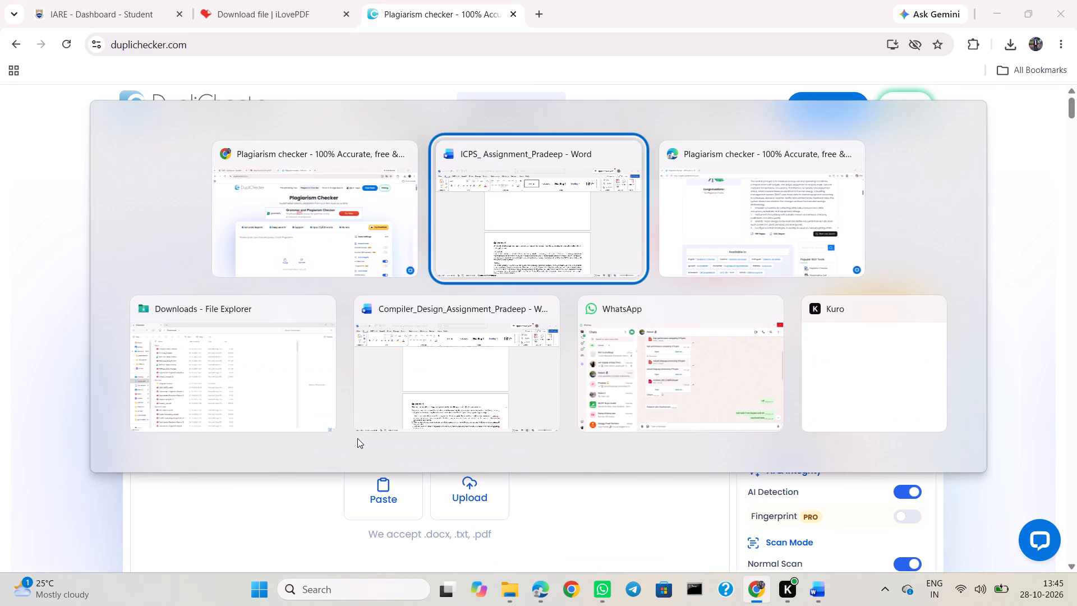
# Close the Word documents ICPS_ Assignment_Pradeep and Compiler_Design_Assignment_Pradeep.
pyautogui.click(1076, 0)
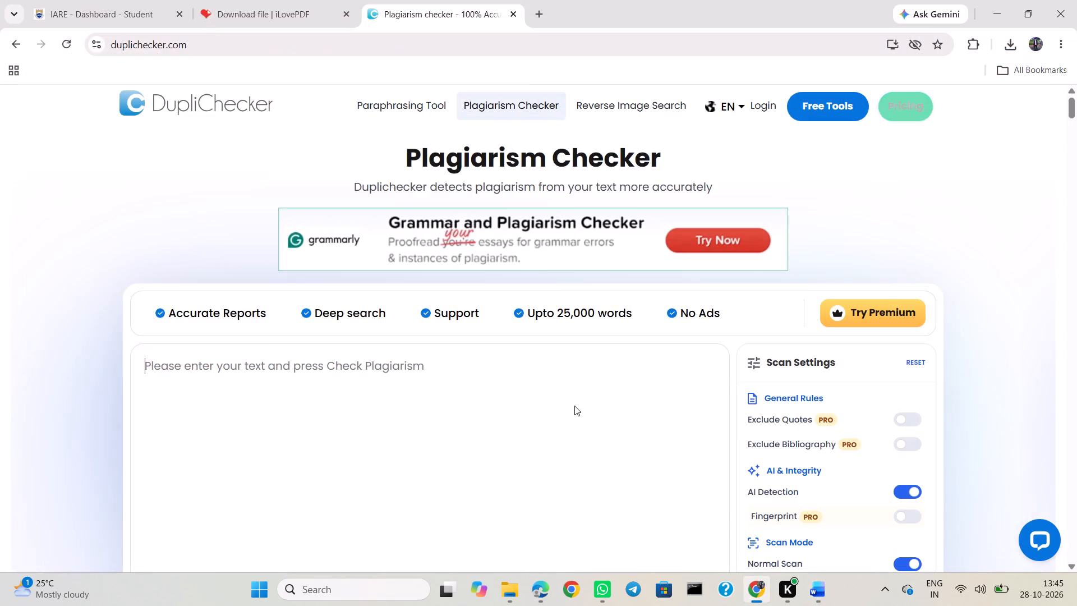
pyautogui.hotkey('alt', 'Tab')
pyautogui.hotkey('alt', 'Tab')
pyautogui.hotkey('alt', 'Tab')
pyautogui.hotkey('alt', 'Tab')
pyautogui.hotkey('alt', 'Tab')
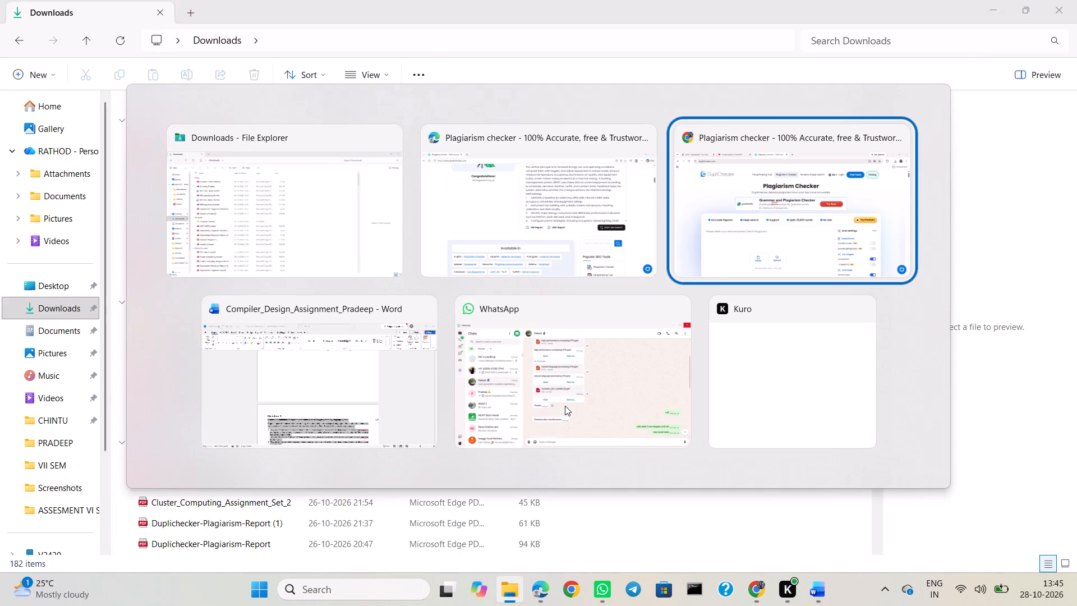
pyautogui.hotkey('alt', 'Tab')
pyautogui.click(1076, 0)
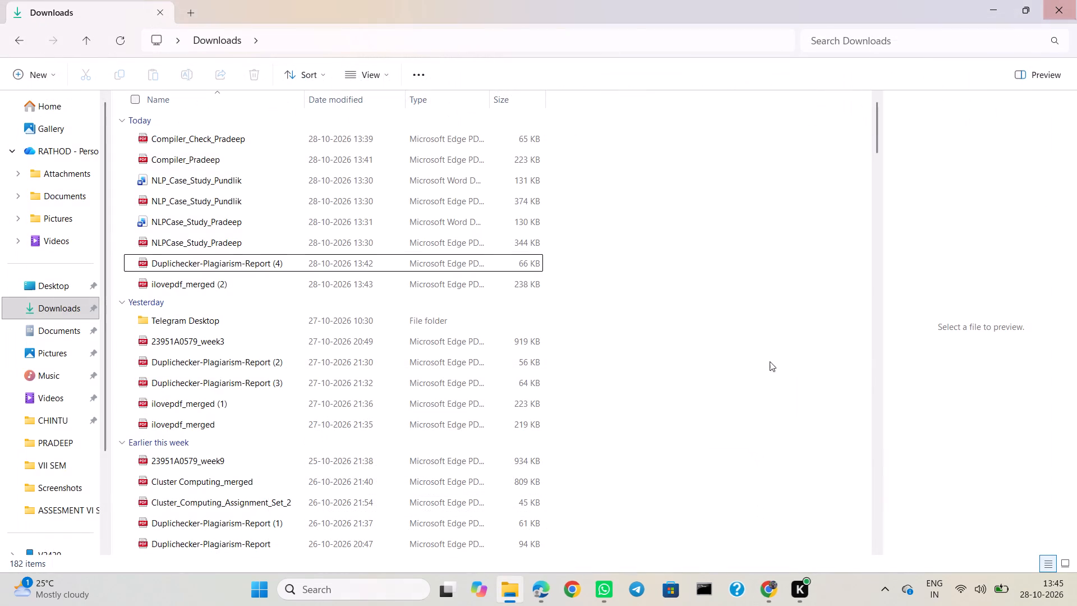
# Open the Word documents ICPS_Assignment_Report_Pundlik and Compiler_Design_Assignment_pundlik from the ASSESMENT VI SEM folder.
pyautogui.scroll(2, 308, 416)
pyautogui.click(74, 508)
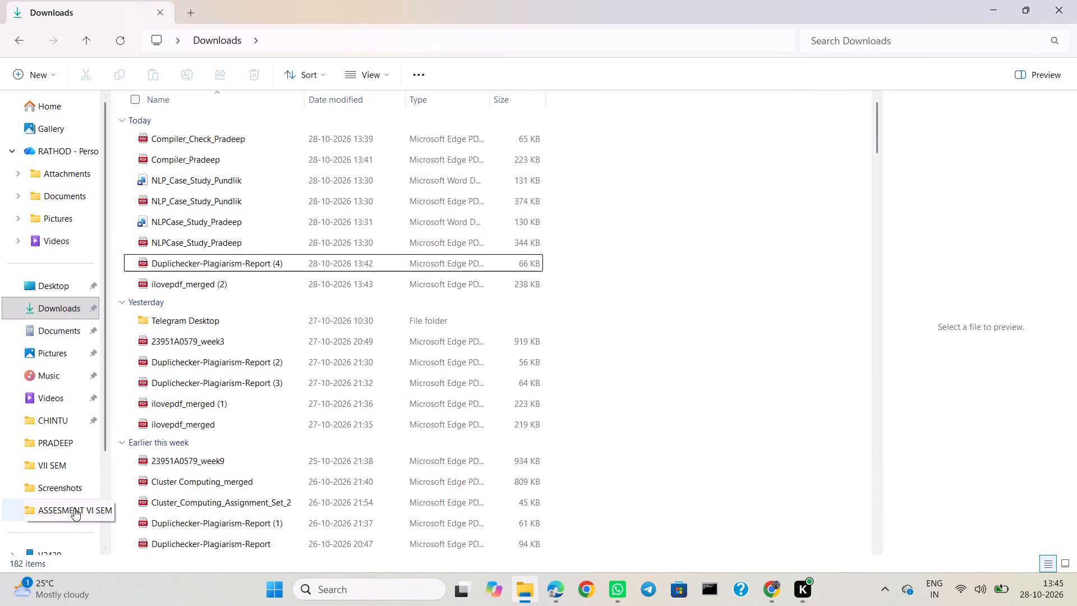
pyautogui.scroll(4, 284, 433)
pyautogui.scroll(-6, 284, 433)
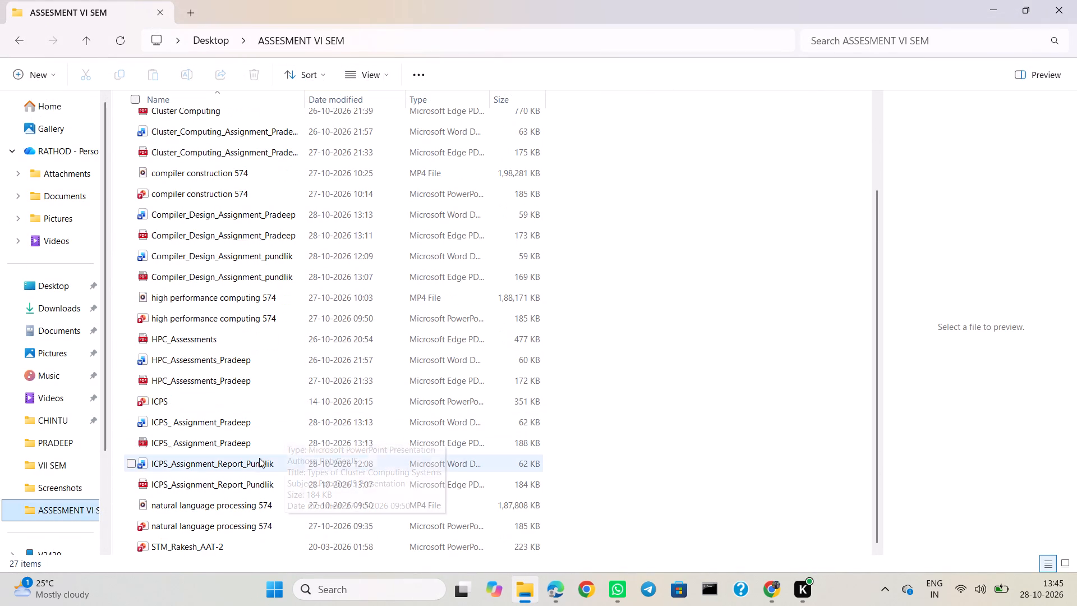
pyautogui.click(251, 462)
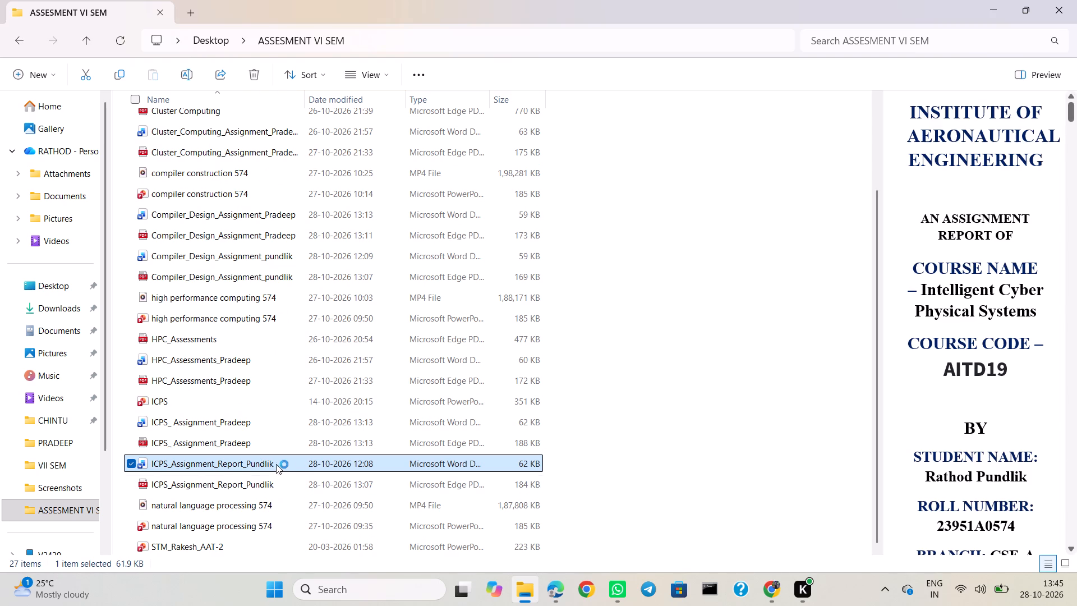
pyautogui.doubleClick(262, 463)
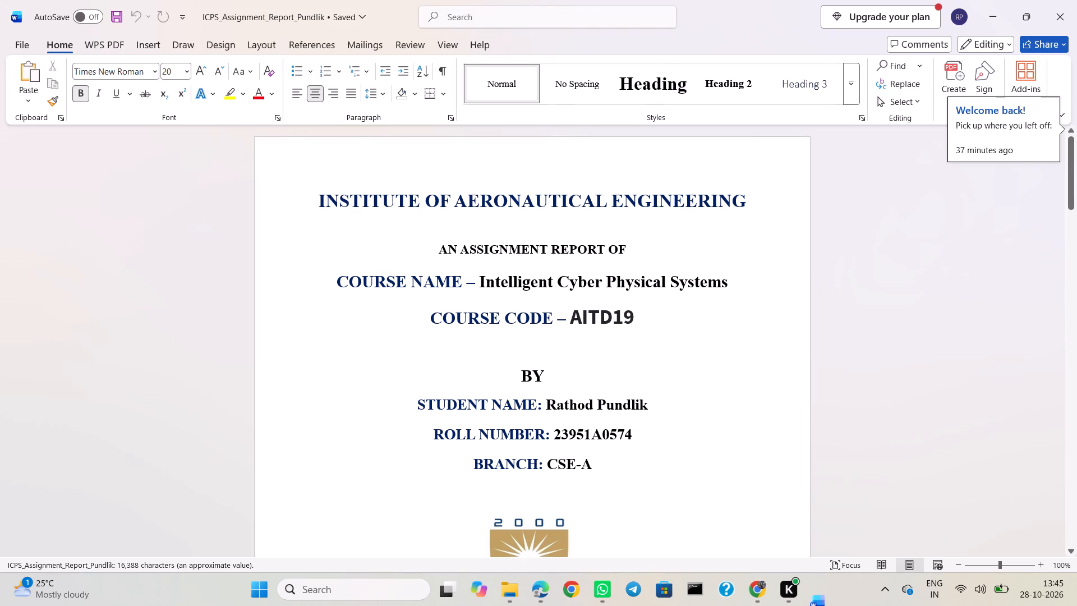
pyautogui.hotkey('alt', 'Tab')
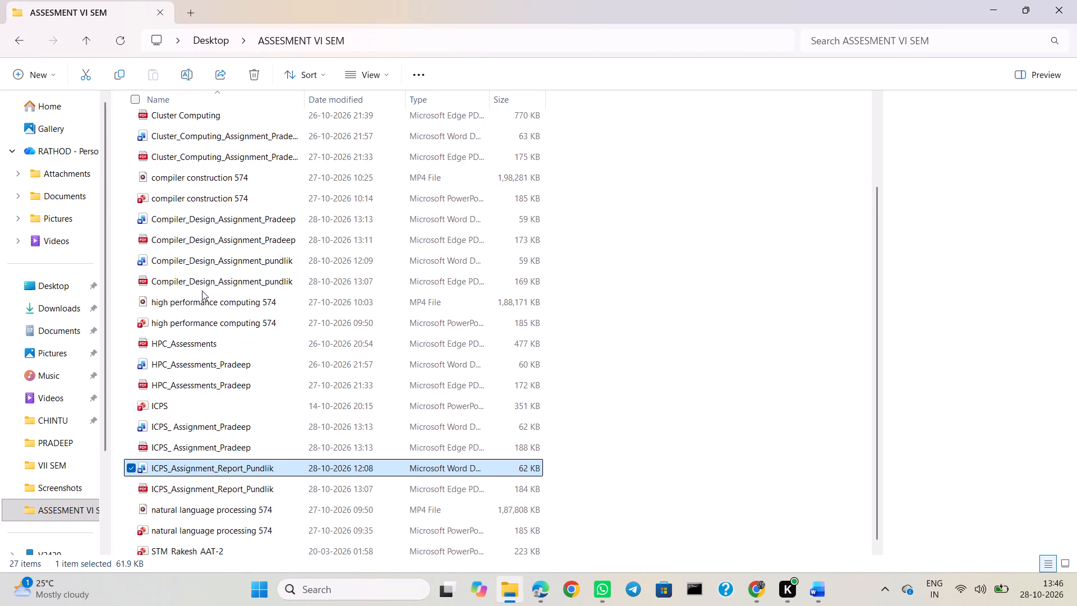
pyautogui.doubleClick(226, 264)
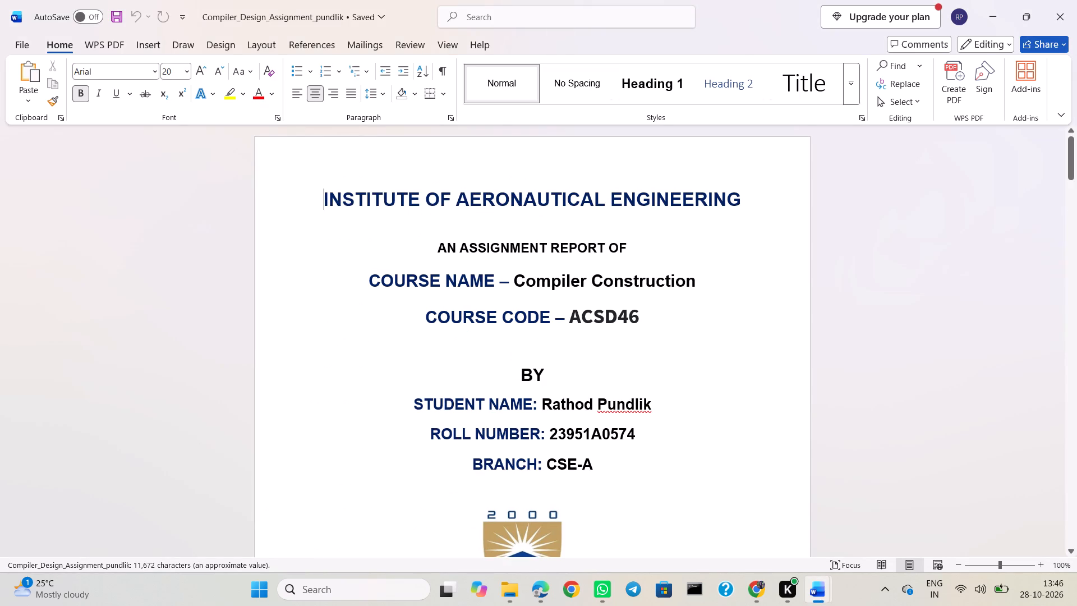
# Copy the Compiler_Design_Assignment_pundlik text from the Question 1 statement through the end of the Question 6 answer.
pyautogui.scroll(-5, 455, 334)
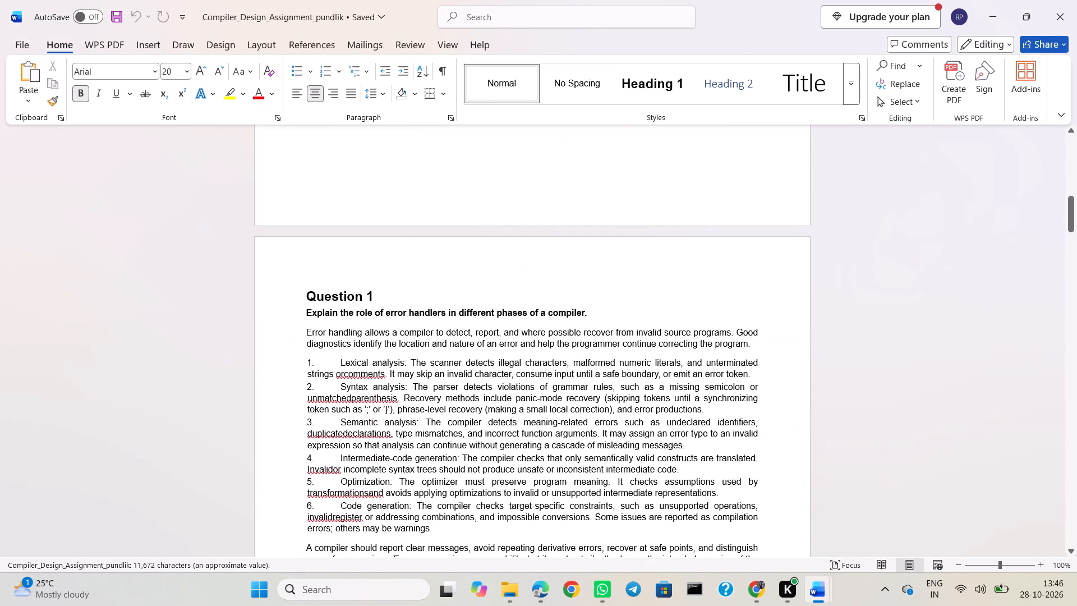
pyautogui.moveTo(306, 311); pyautogui.dragTo(593, 467)
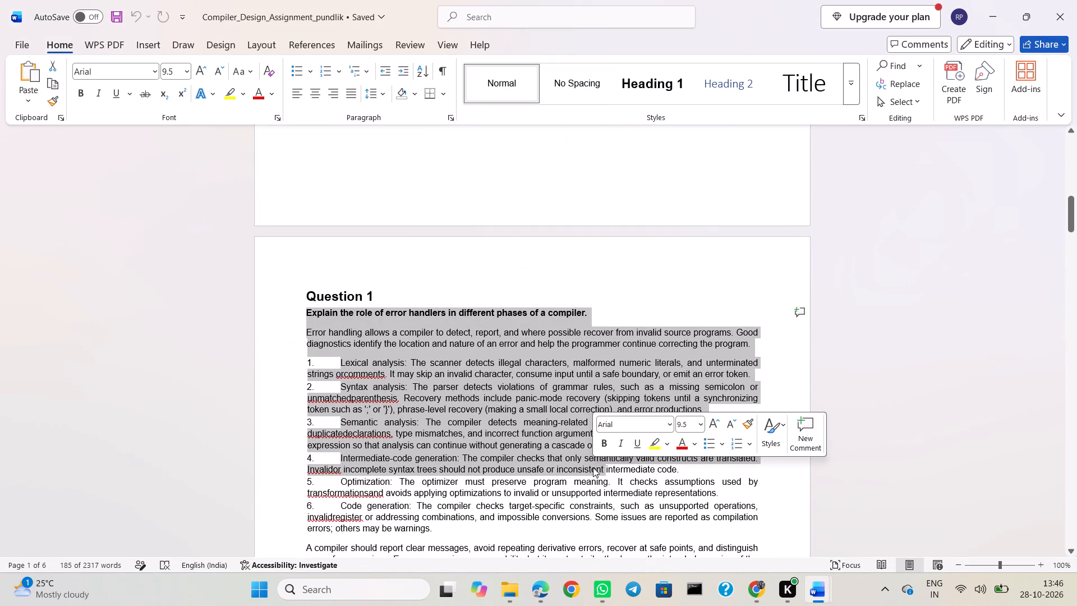
pyautogui.click(332, 306)
pyautogui.moveTo(308, 313); pyautogui.dragTo(339, 322)
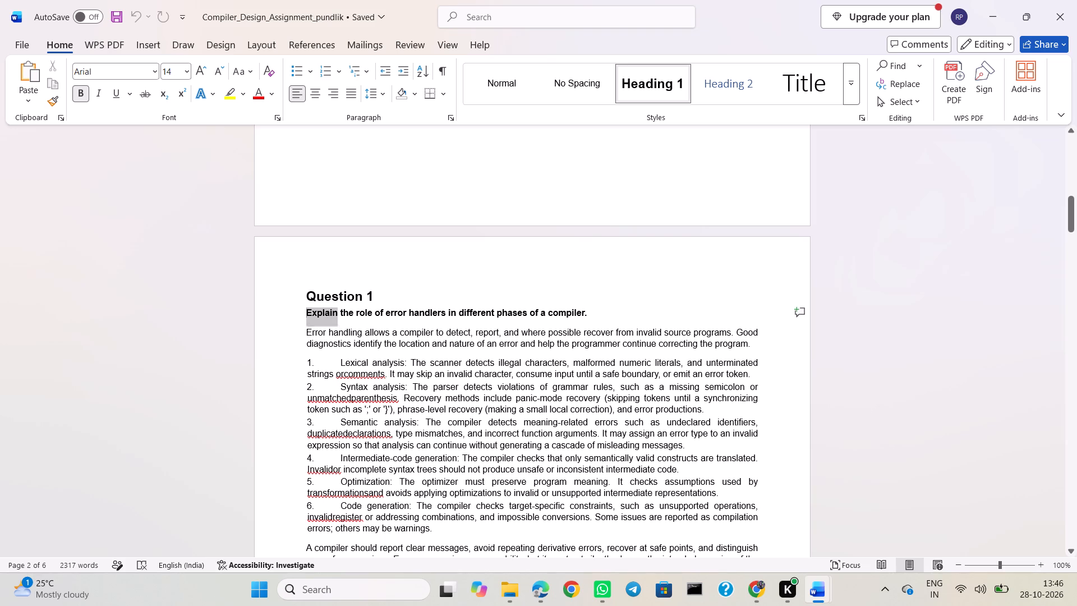
pyautogui.moveTo(339, 322); pyautogui.dragTo(424, 605)
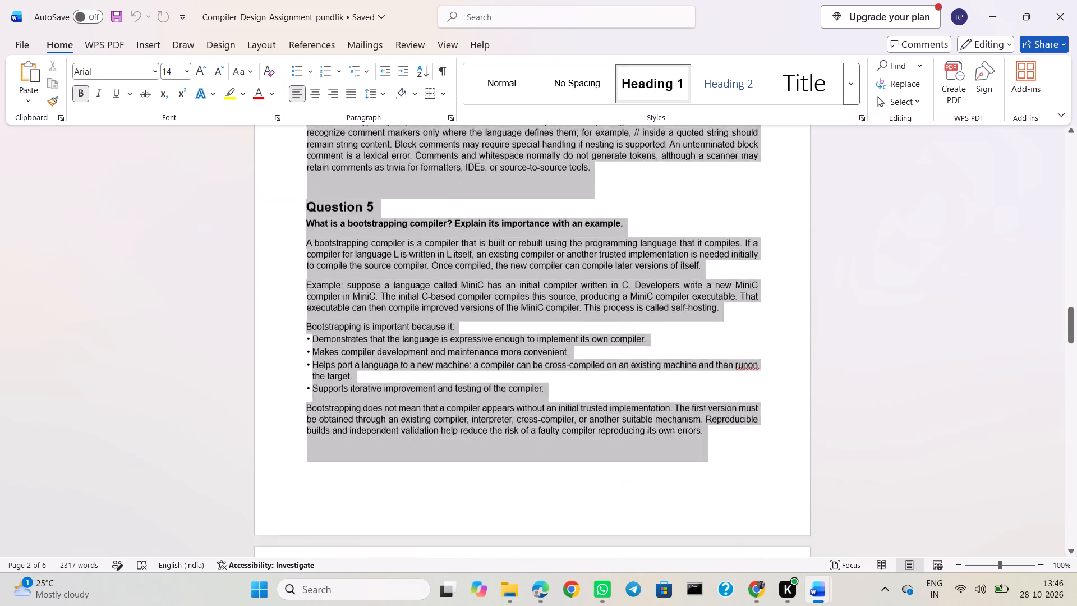
pyautogui.moveTo(424, 605); pyautogui.dragTo(458, 356)
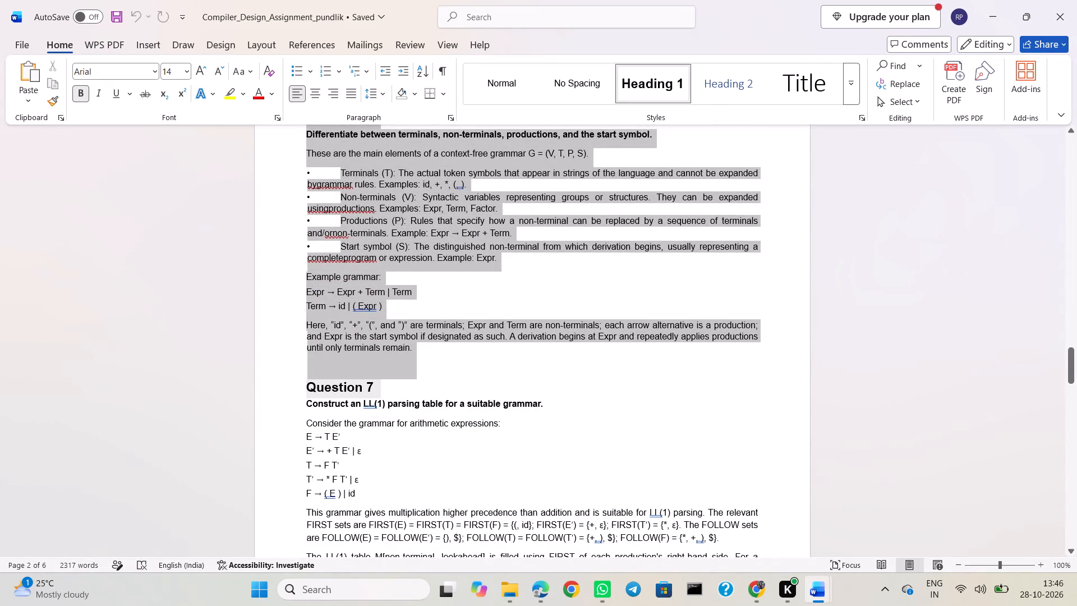
pyautogui.moveTo(458, 356); pyautogui.dragTo(443, 350)
pyautogui.hotkey('ctrl', 'c')
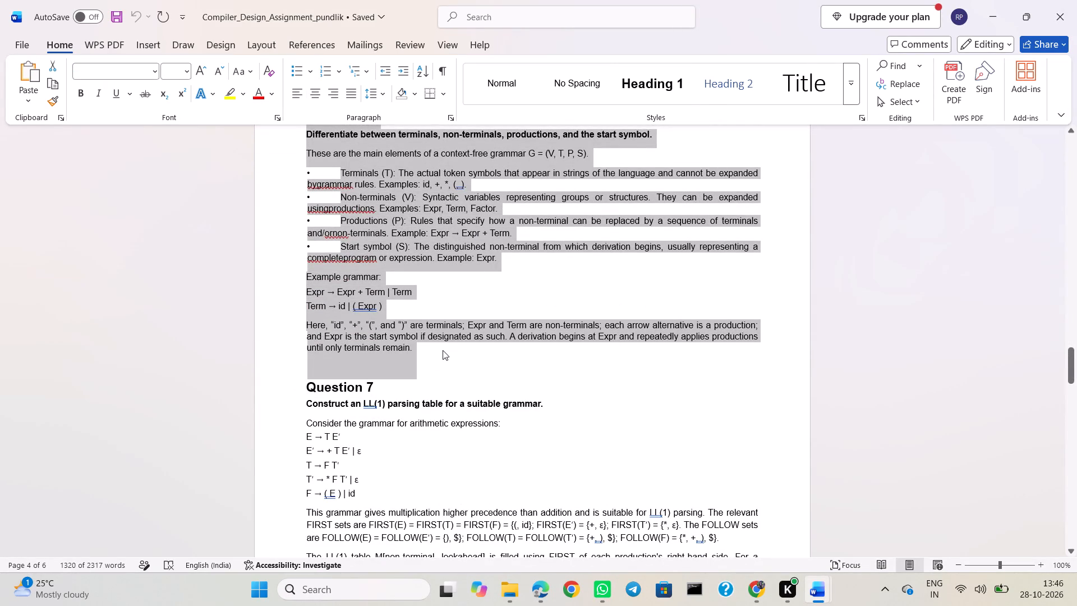
# Switch to DupliChecker in Edge, replace the old ICPS text with the copied compiler assignment text, and submit it for a plagiarism check.
pyautogui.hotkey('alt', 'Tab')
pyautogui.hotkey('alt', 'Tab')
pyautogui.hotkey('alt', 'Tab')
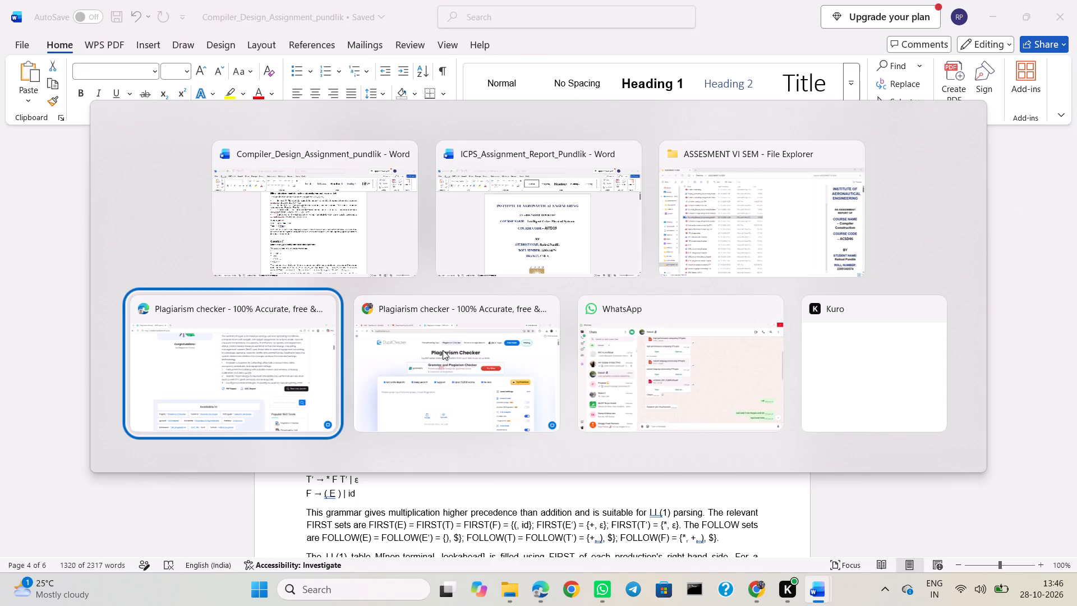
pyautogui.scroll(6, 394, 253)
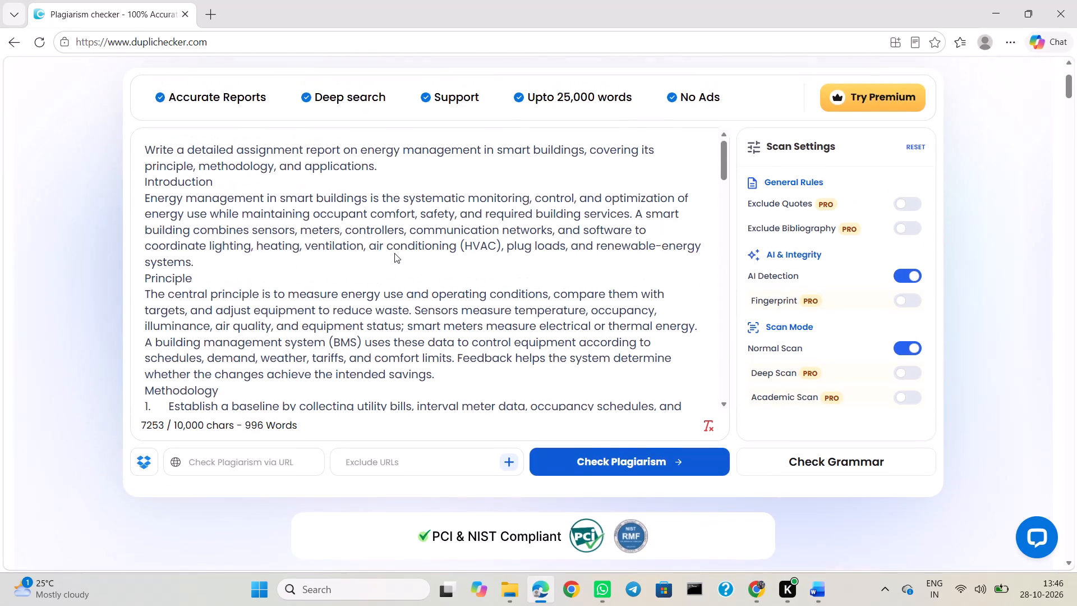
pyautogui.click(378, 255)
pyautogui.hotkey('ctrl', 'a')
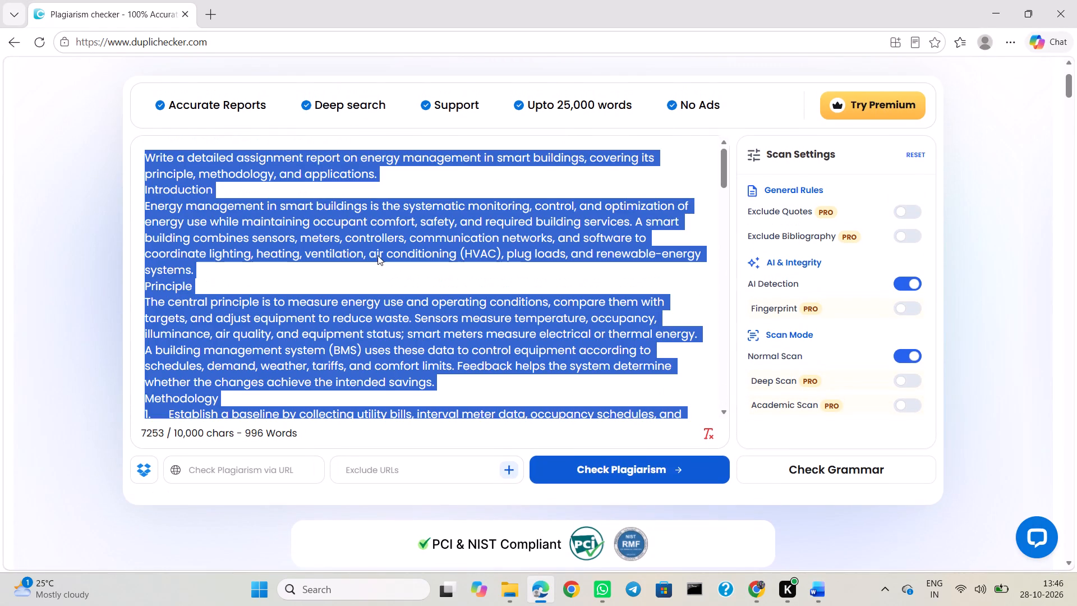
pyautogui.hotkey('ctrl', 'v')
pyautogui.scroll(-1, 460, 395)
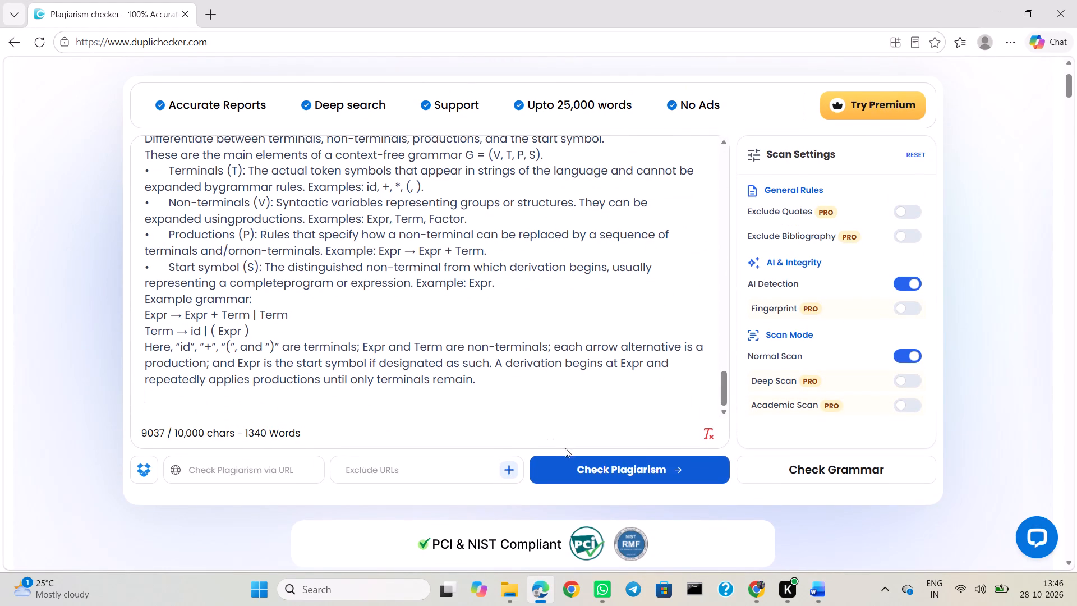
pyautogui.click(595, 466)
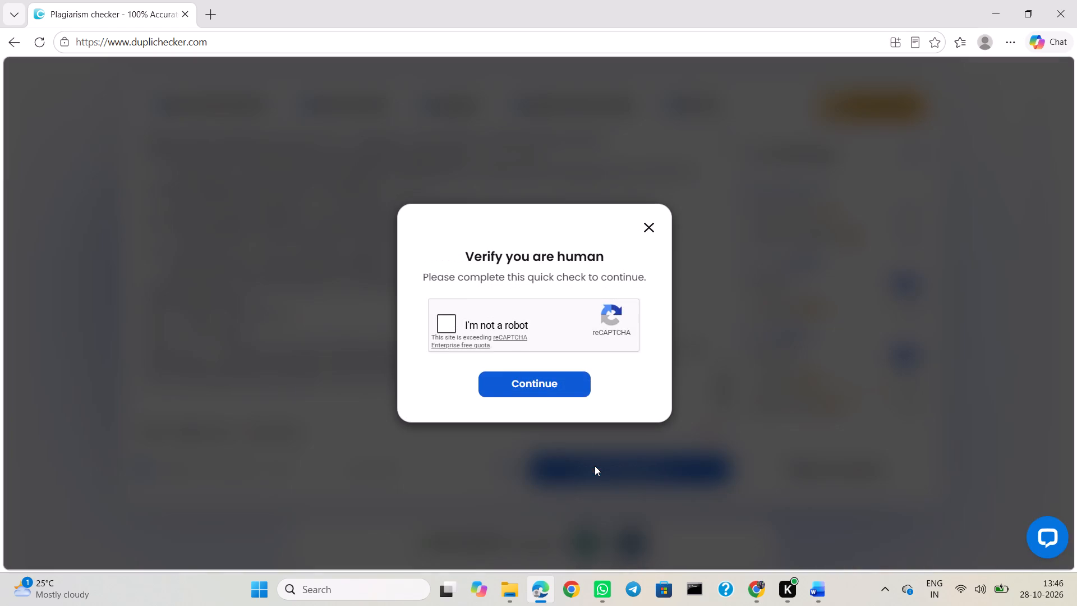